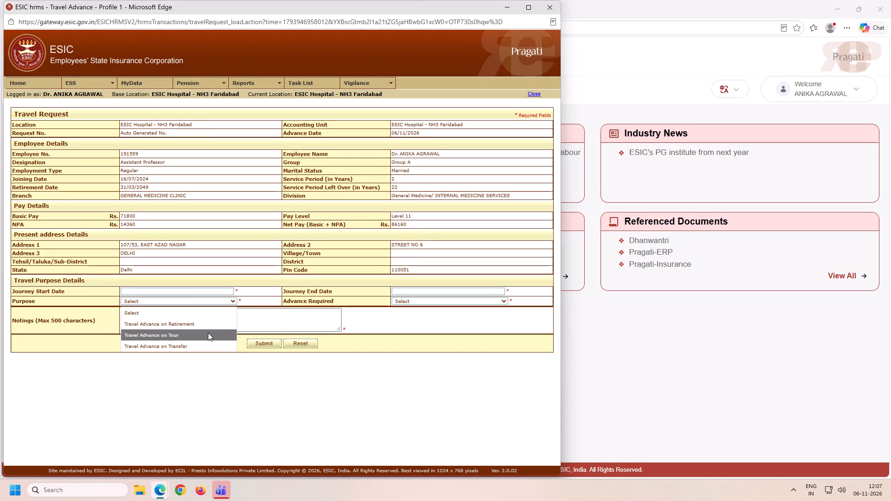
Set the travel request's purpose to Travel Advance on Tour and Advance Required to No.
left_click(208, 333)
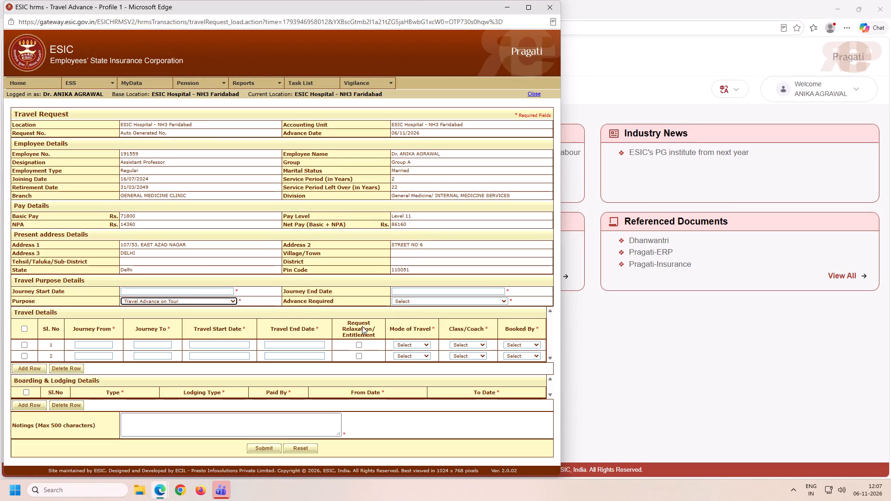
left_click(409, 301)
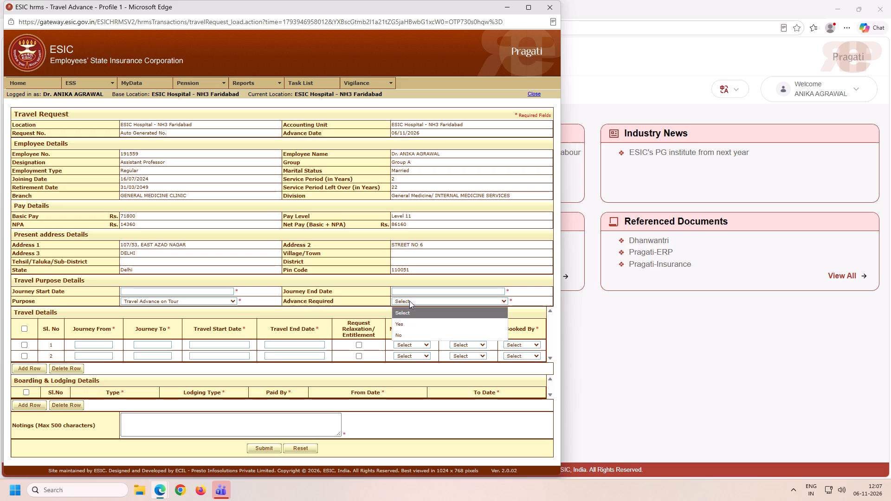
left_click(409, 331)
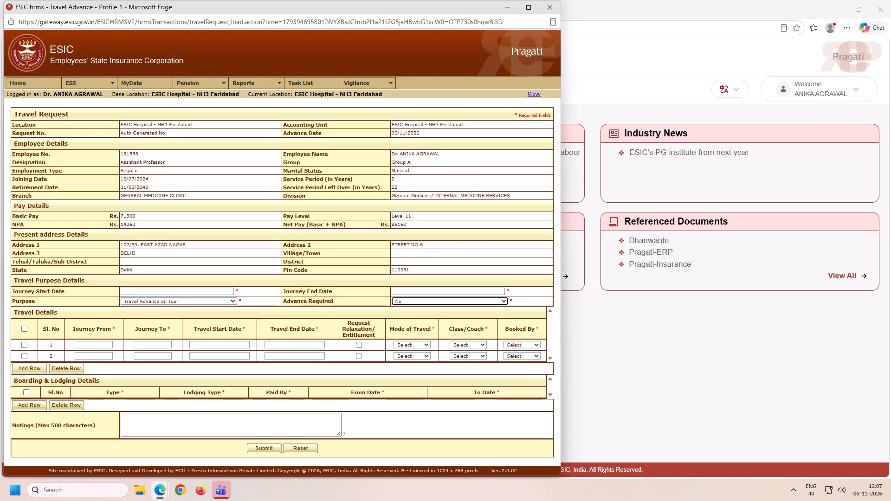
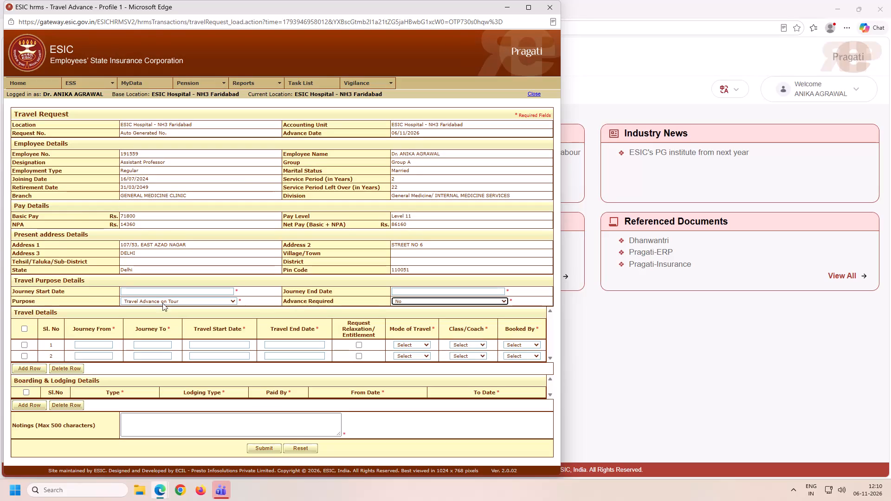
Set the Journey Start Date to 03/08/2026 at 15:00 in the travel purpose details.
left_click(150, 291)
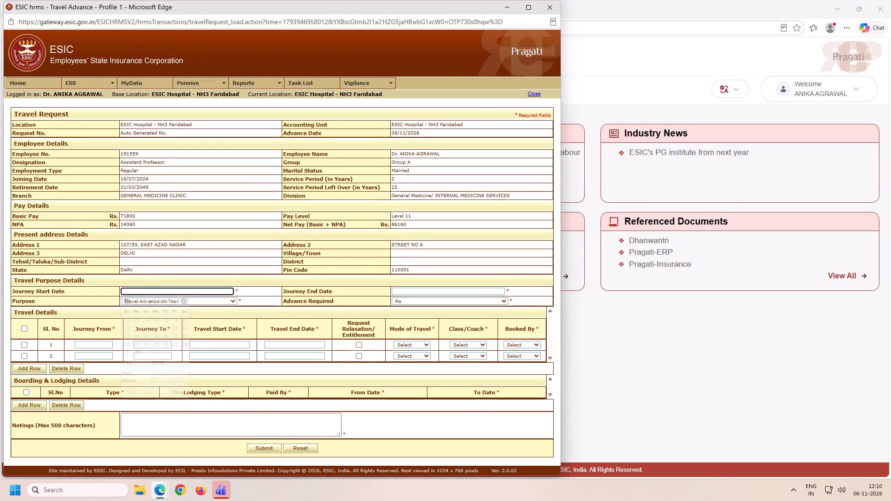
left_click(147, 302)
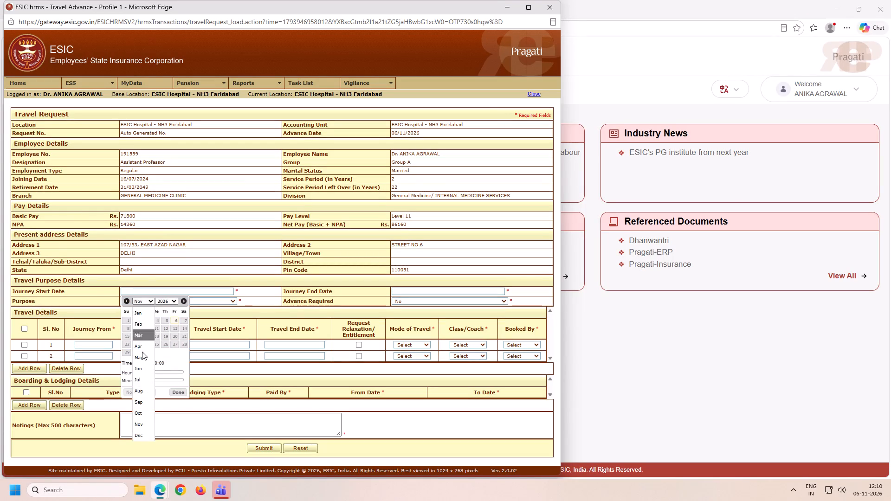
left_click(141, 392)
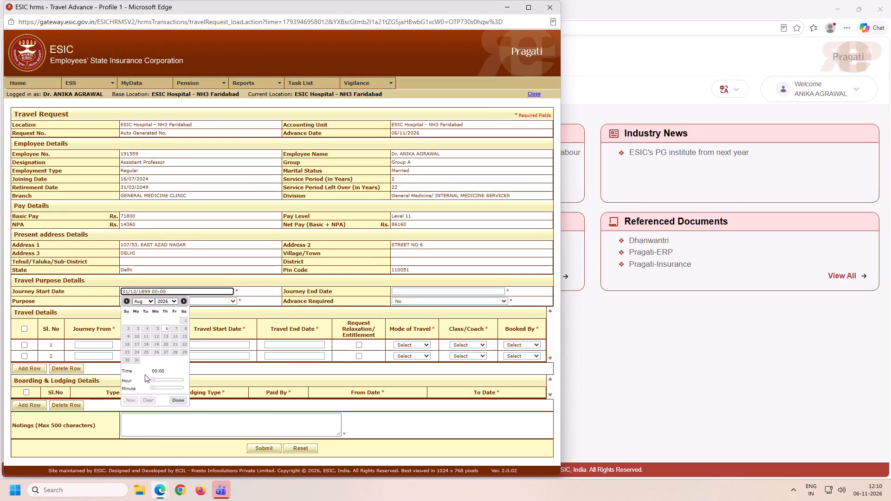
left_click(137, 329)
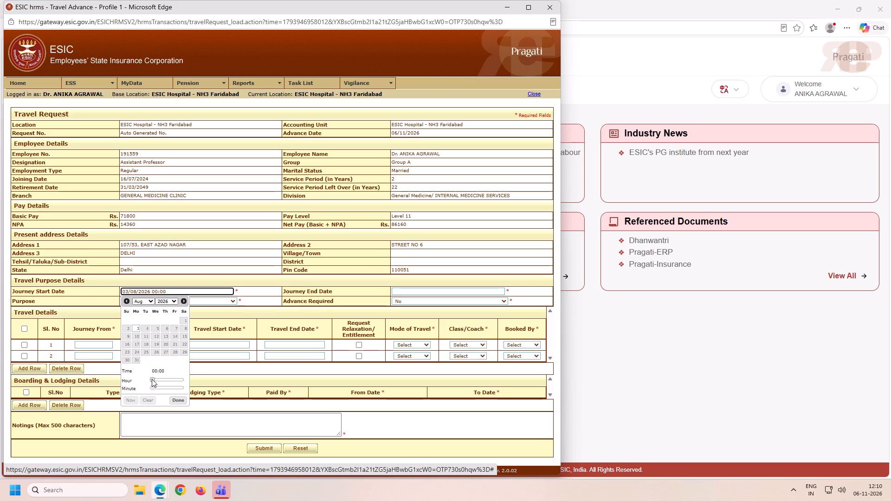
left_click_drag(152, 379, 162, 379)
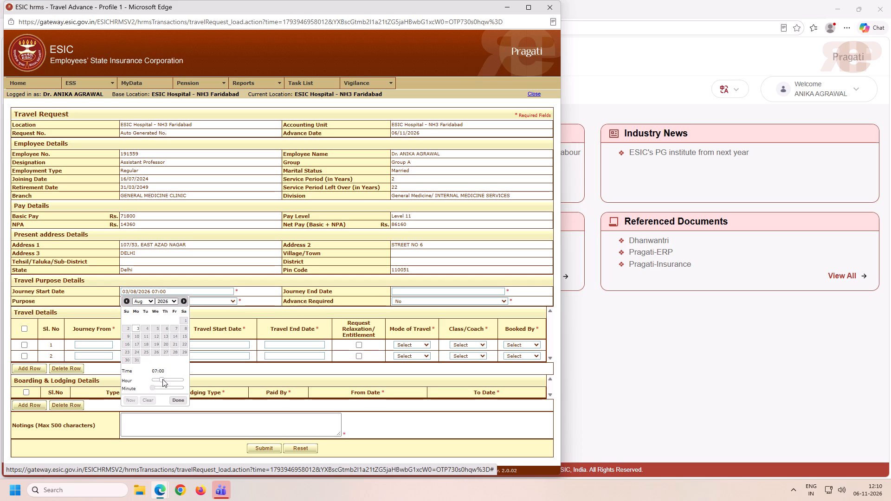
left_click_drag(162, 379, 170, 379)
left_click_drag(170, 379, 173, 379)
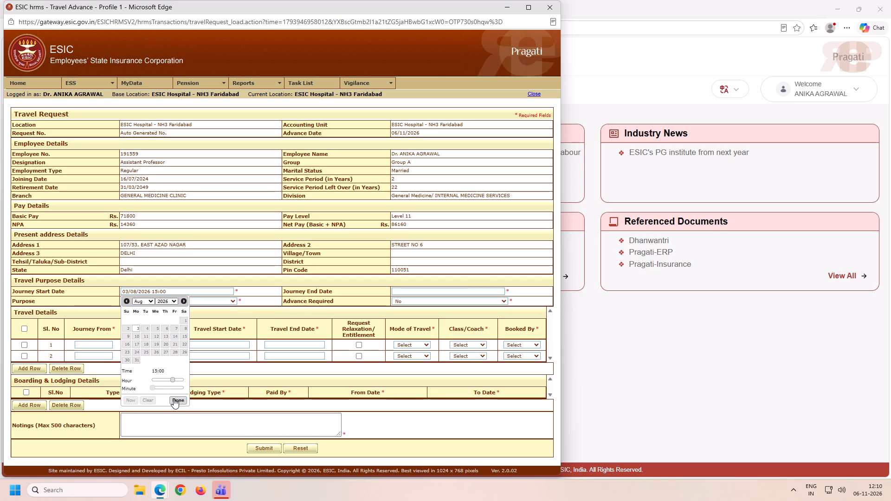
left_click(174, 398)
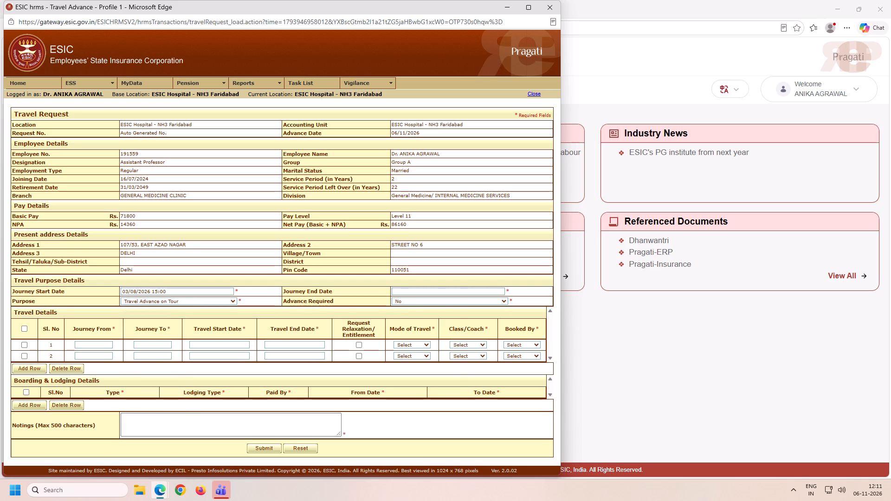
Open the date picker for the Journey End Date.
left_click(410, 293)
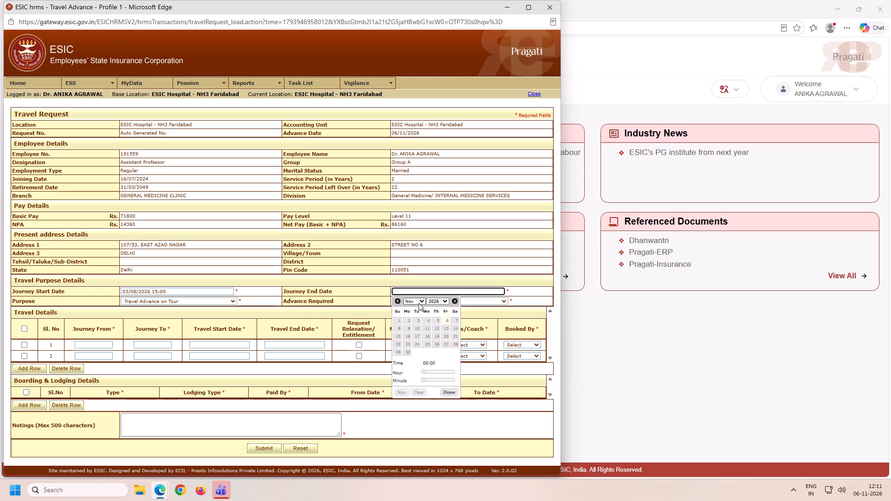
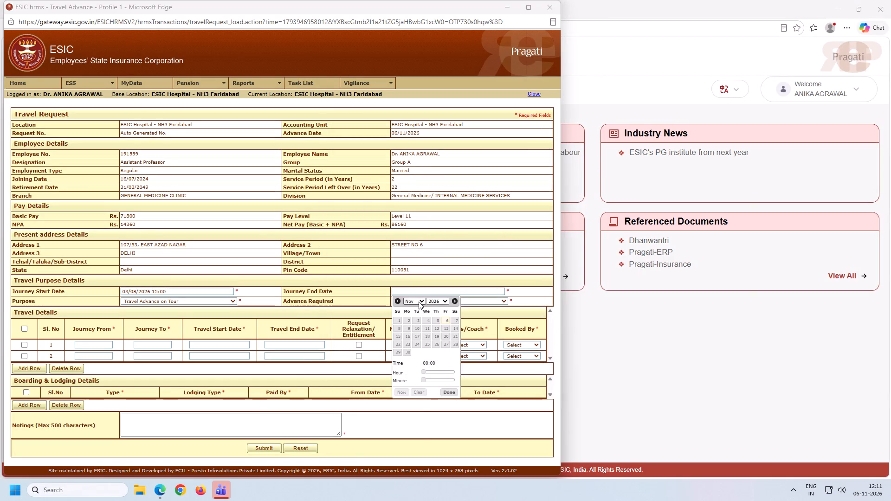
Set the Journey End Date to 08/08/2026 at 23:00 in the travel purpose details.
left_click(411, 393)
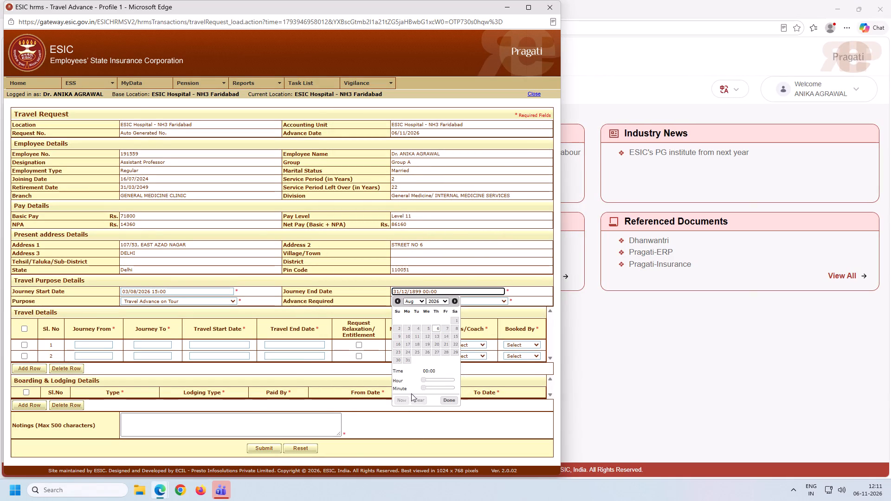
left_click(455, 329)
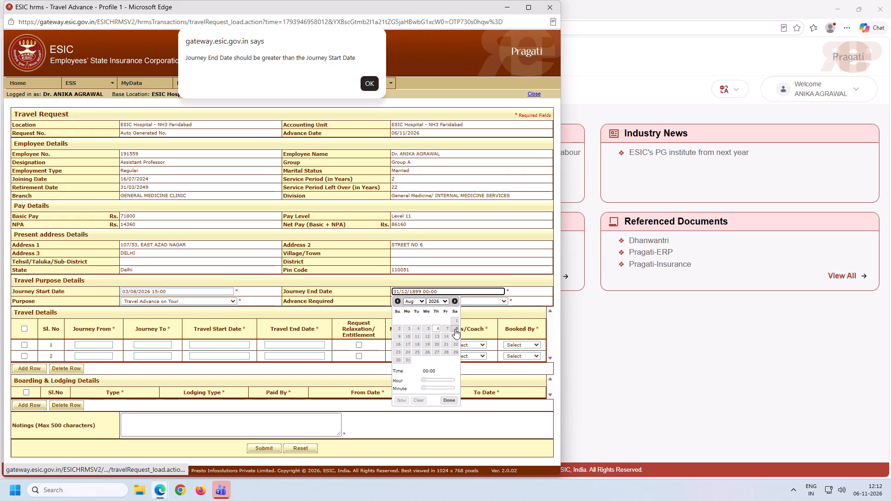
left_click(370, 86)
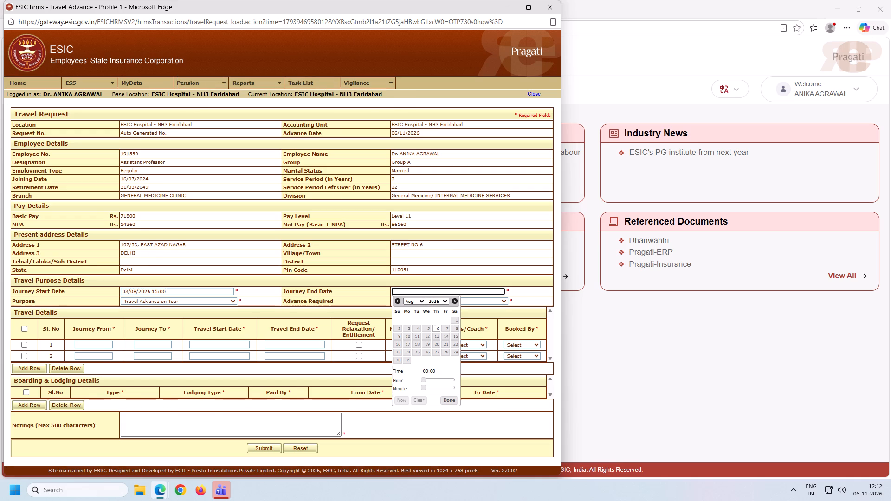
left_click(452, 327)
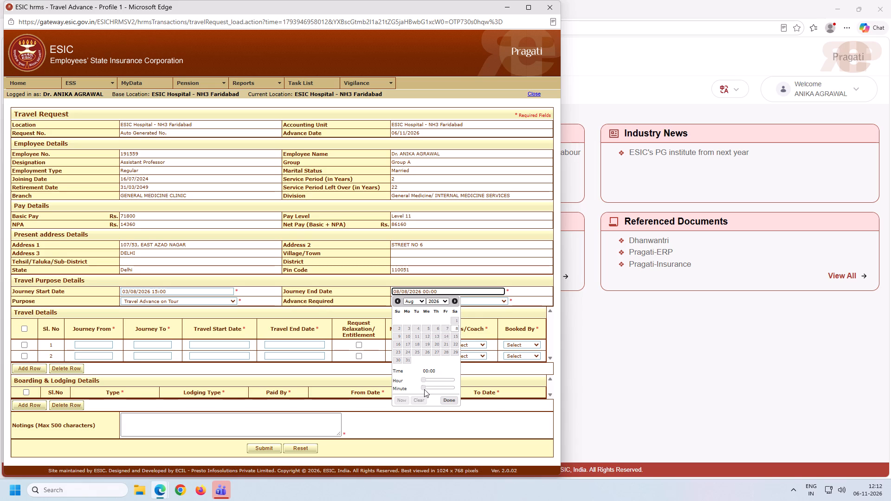
left_click_drag(425, 379, 439, 381)
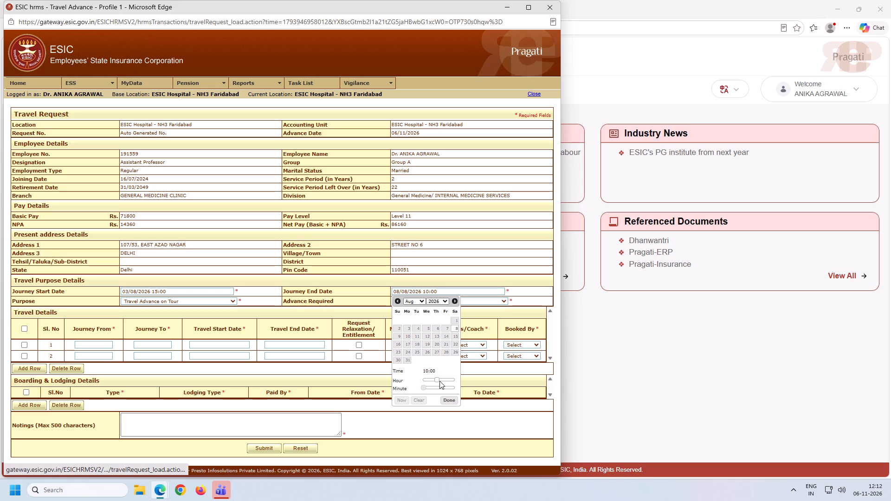
left_click_drag(439, 381, 452, 380)
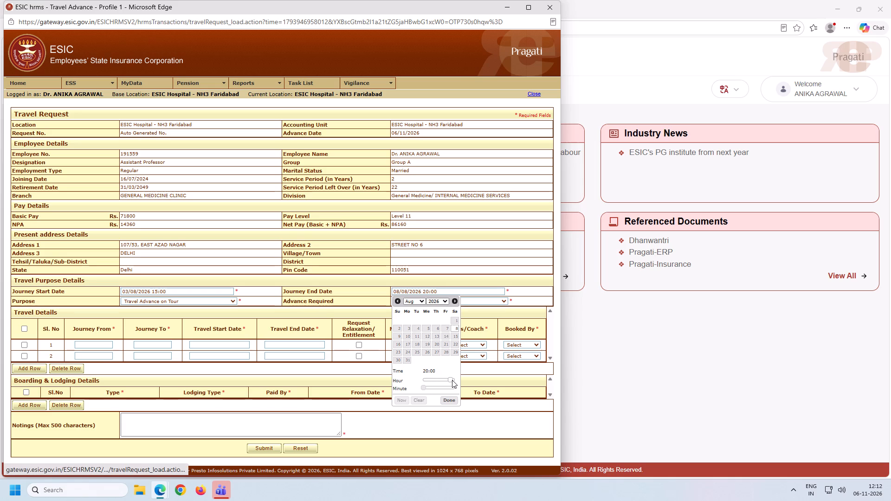
left_click_drag(452, 380, 454, 379)
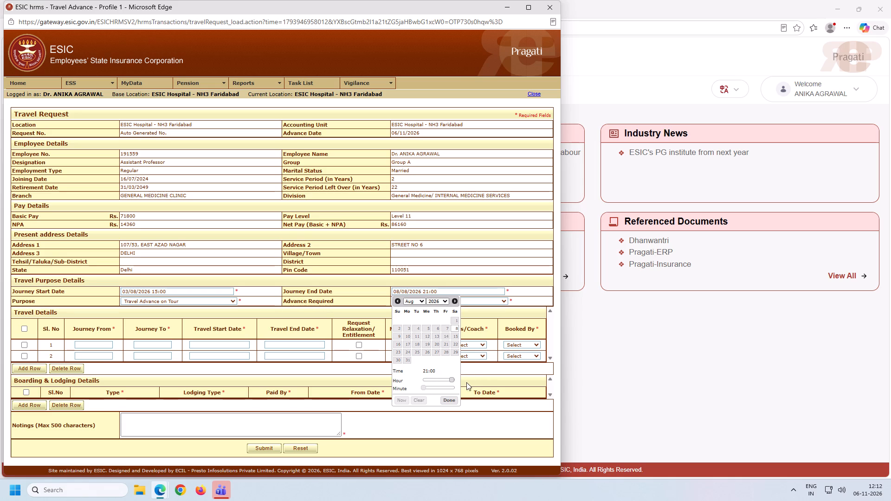
left_click(452, 379)
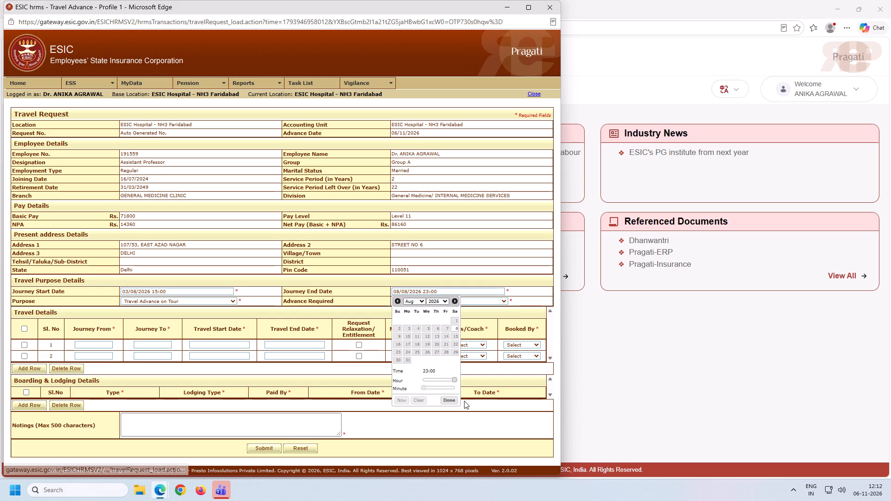
left_click(454, 400)
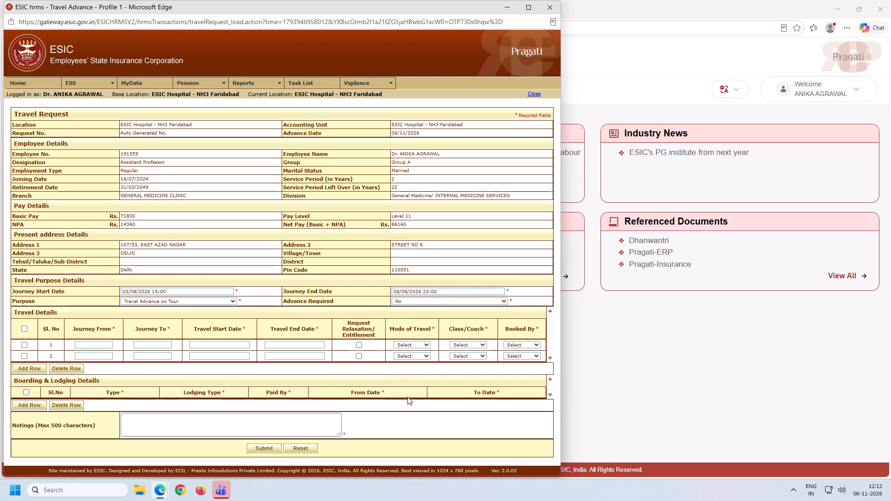
Select the first Travel Details row and enter the journey from delhi to ludhiana.
left_click(22, 344)
left_click(84, 343)
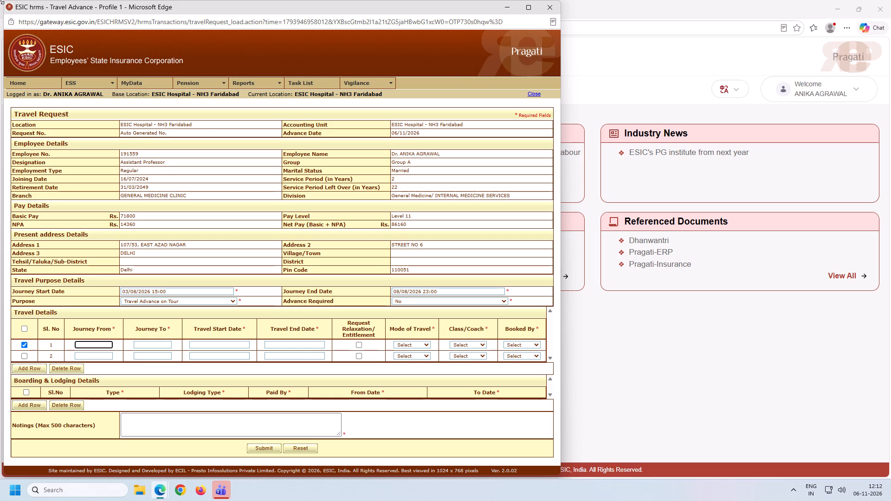
type("delhi")
key("Tab")
type("ludhiana")
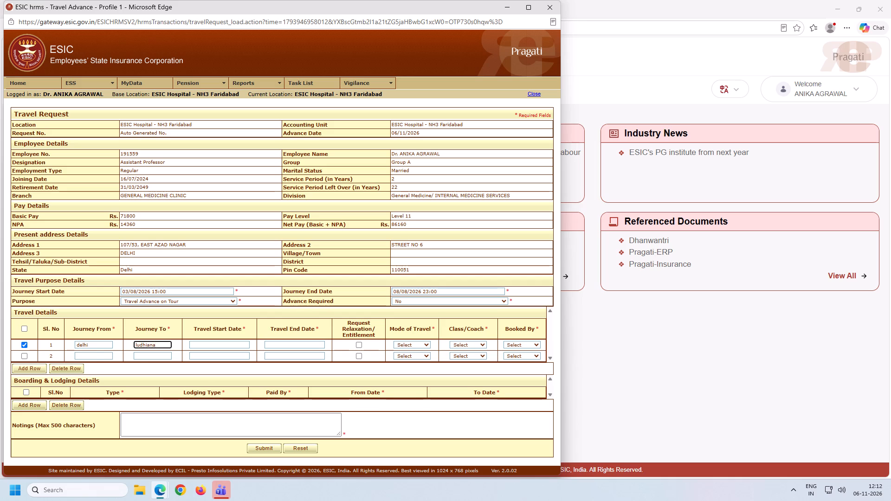
Set the Travel Start Date of the delhi to ludhiana row to 03/08/2026 at 15:00.
key("Tab")
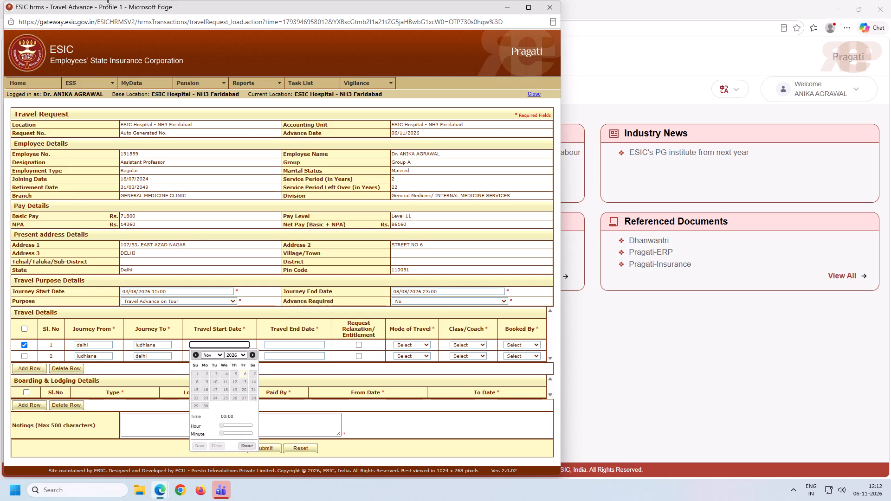
left_click(215, 354)
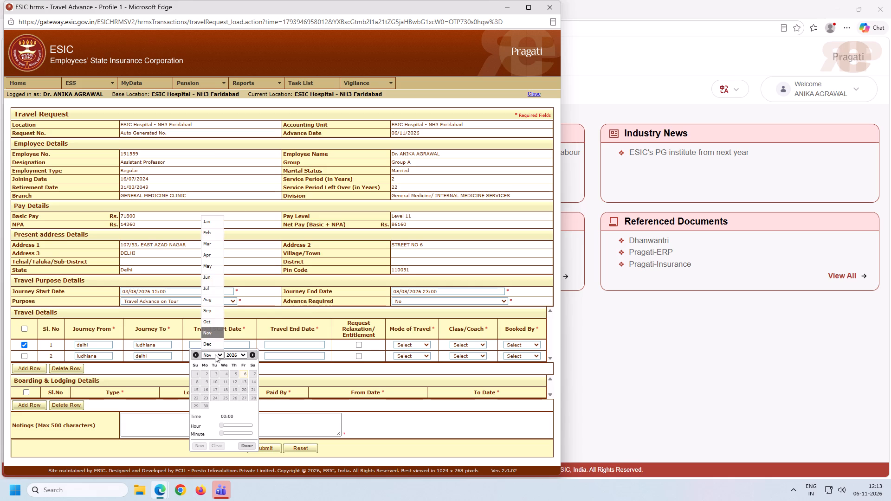
left_click(210, 298)
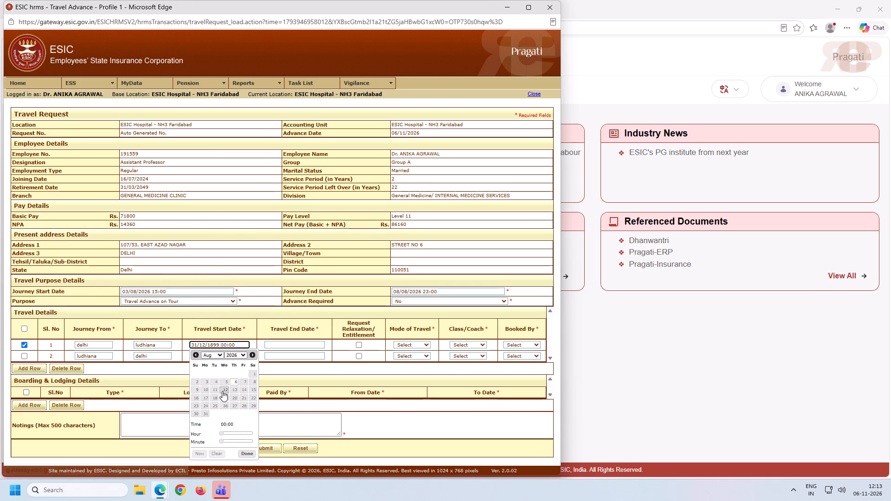
left_click(205, 380)
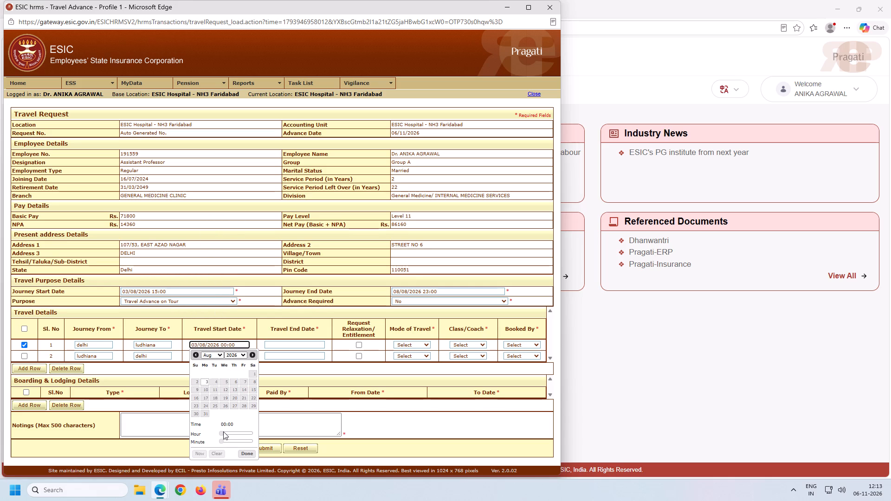
left_click_drag(220, 431, 236, 432)
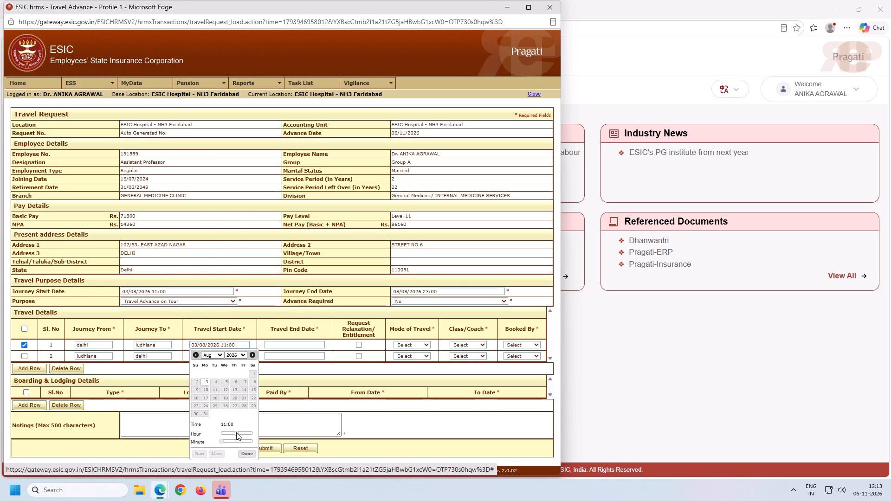
left_click_drag(236, 432, 239, 432)
left_click_drag(239, 432, 241, 432)
left_click(247, 451)
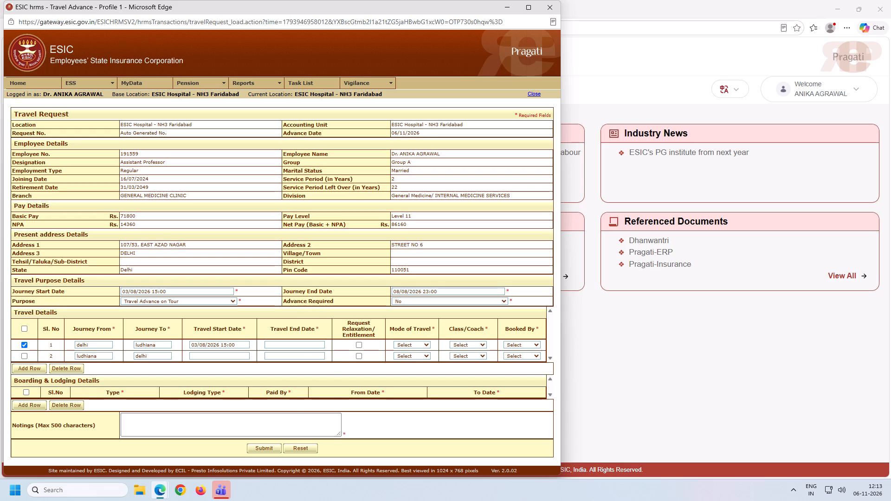
Set the Travel End Date of the delhi to ludhiana row to 03/08/2026 at 20:00.
left_click(284, 344)
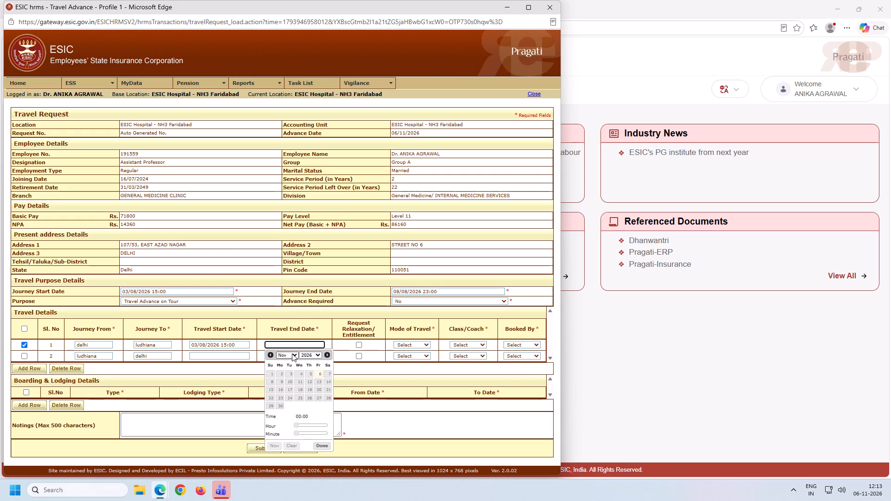
left_click(292, 356)
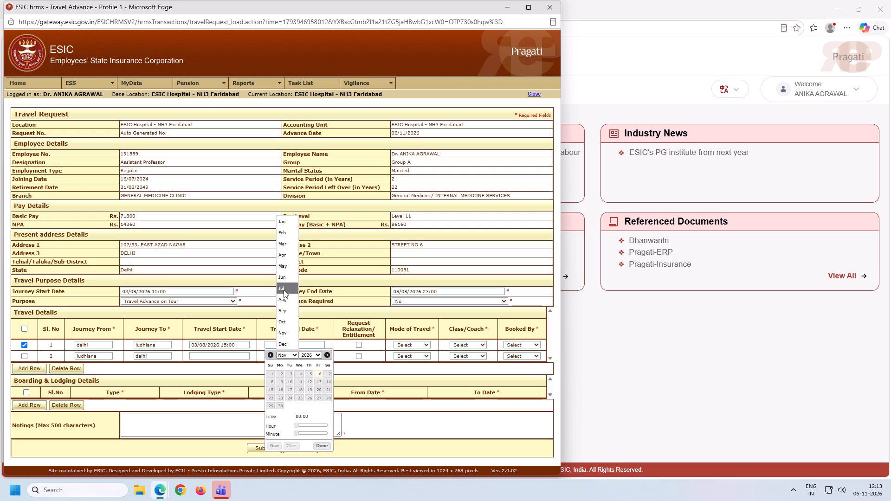
left_click(284, 302)
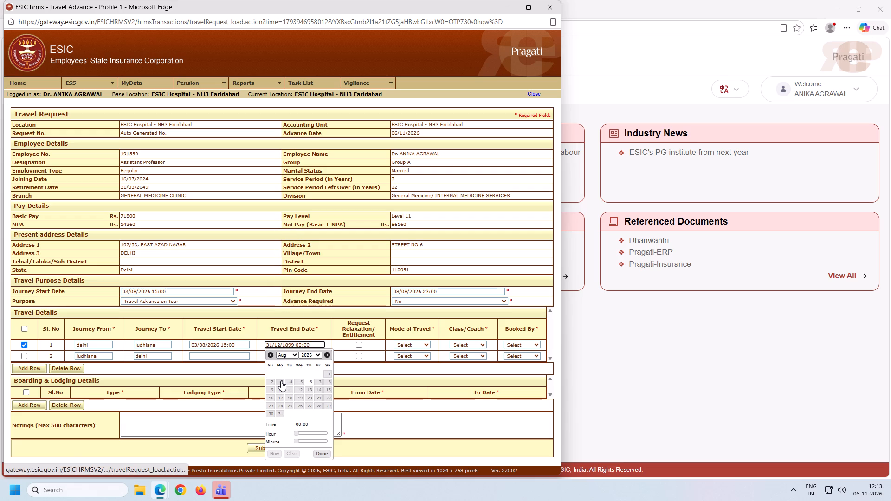
left_click(281, 381)
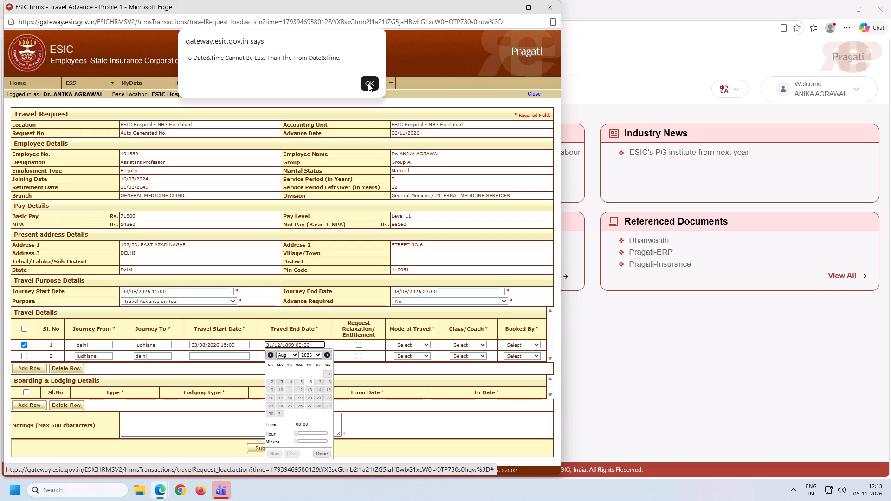
left_click(368, 84)
left_click(276, 380)
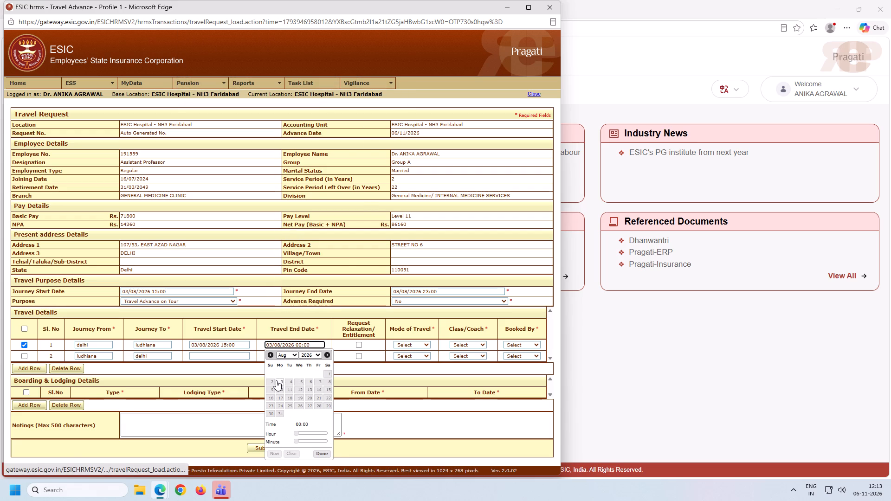
left_click(314, 432)
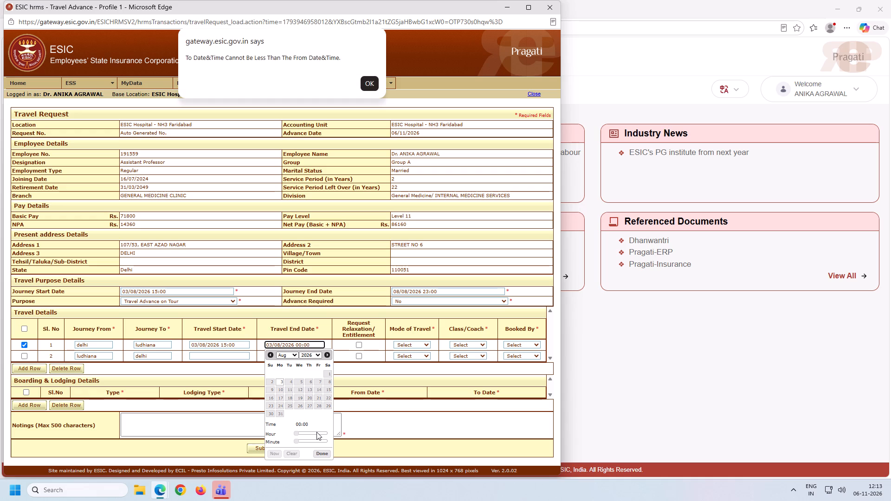
left_click(367, 85)
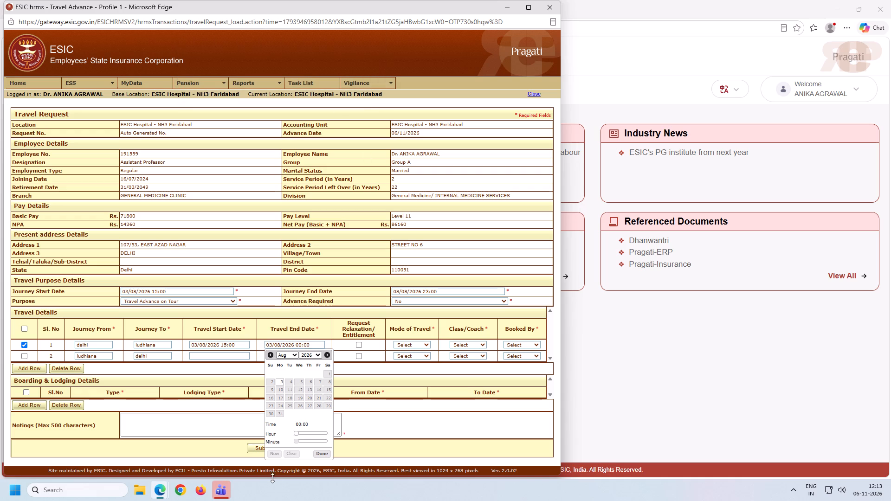
left_click_drag(297, 433, 307, 433)
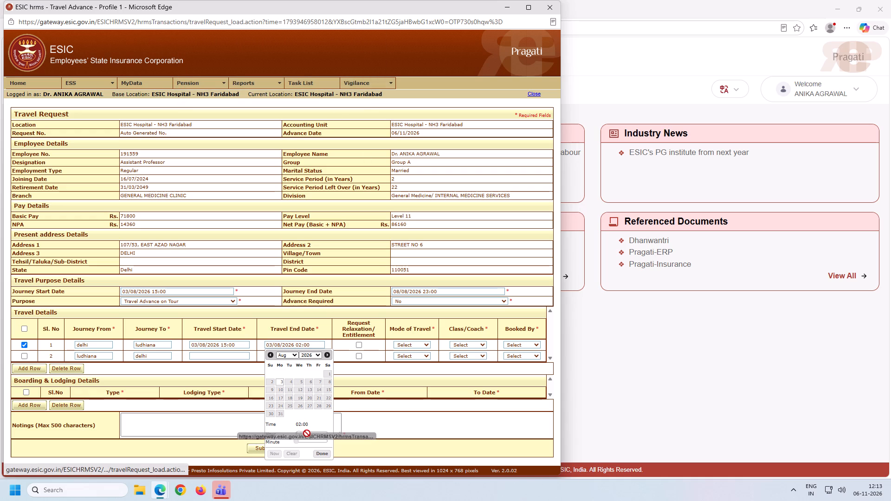
left_click_drag(307, 433, 314, 434)
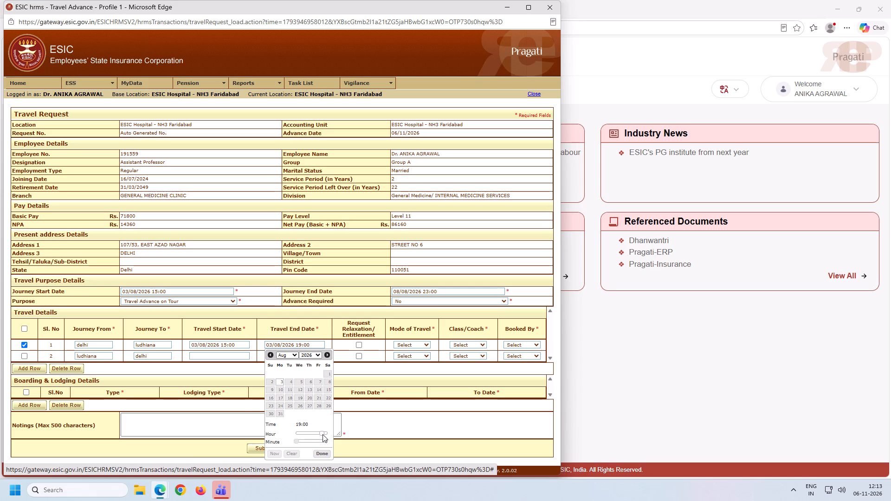
left_click(323, 434)
left_click(316, 452)
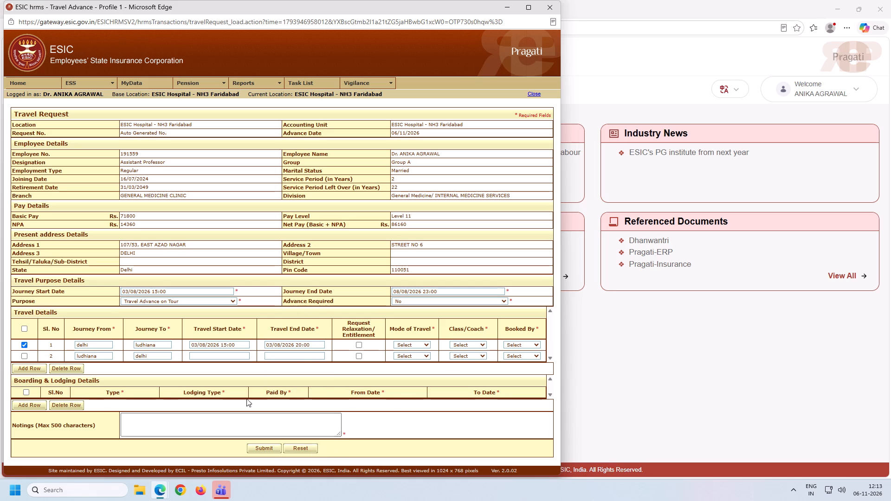
Enable Request Relaxation/Entitlement for the first travel row and set its Mode of Travel to Train.
left_click(361, 344)
left_click(398, 345)
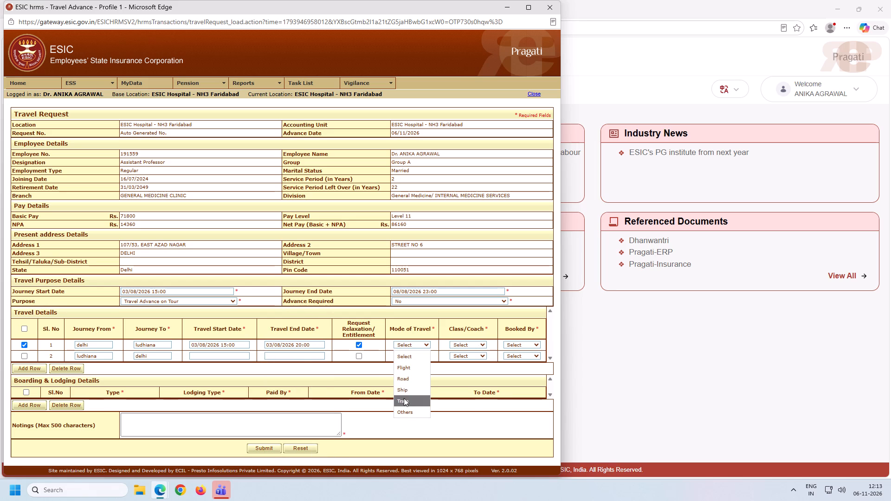
left_click(404, 398)
Set the delhi to ludhiana row's Class/Coach to AC Chair Car and Booked By to Self.
left_click(455, 344)
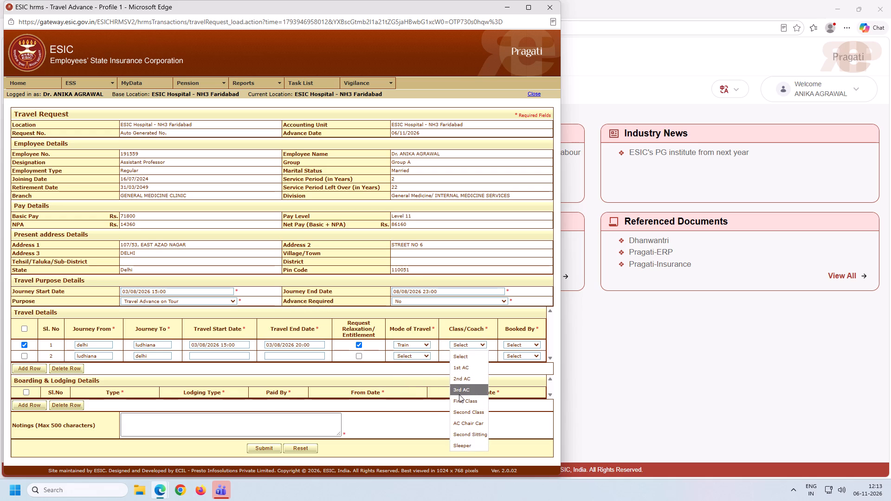
left_click(462, 424)
left_click(520, 344)
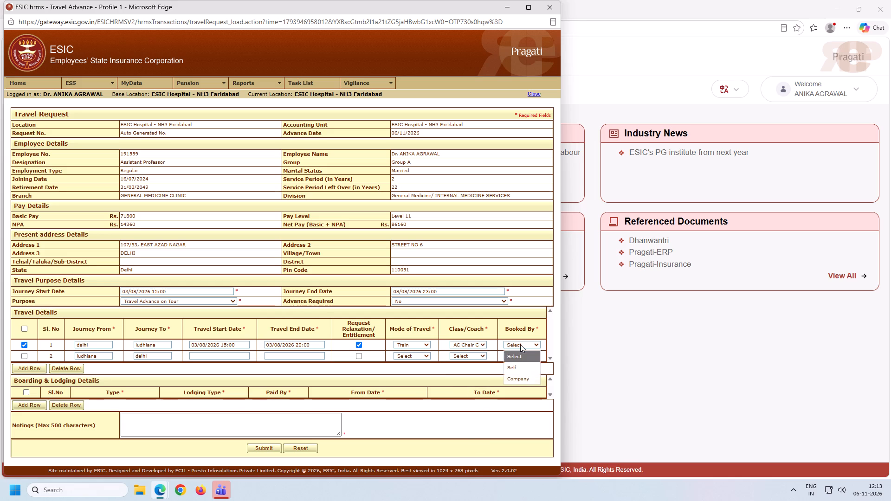
left_click(523, 367)
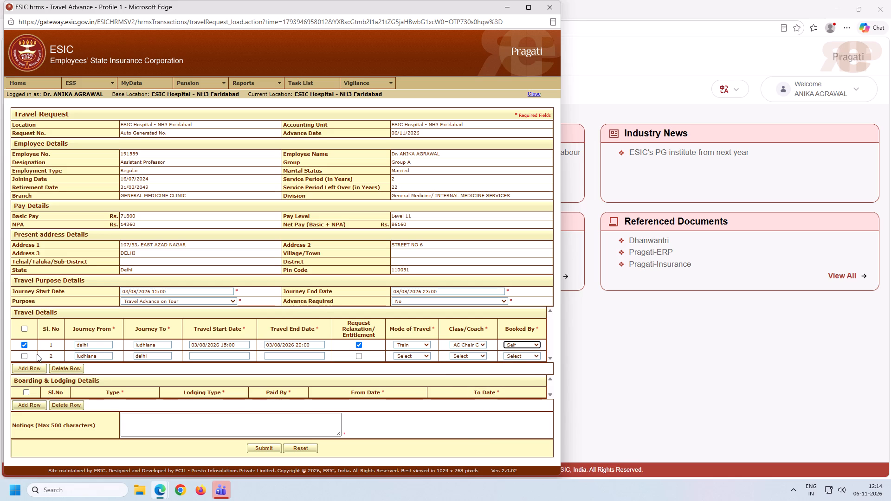
Select the ludhiana to delhi row and set its Travel Start Date to 08/08/2026 at 19:00.
left_click(22, 358)
left_click(224, 355)
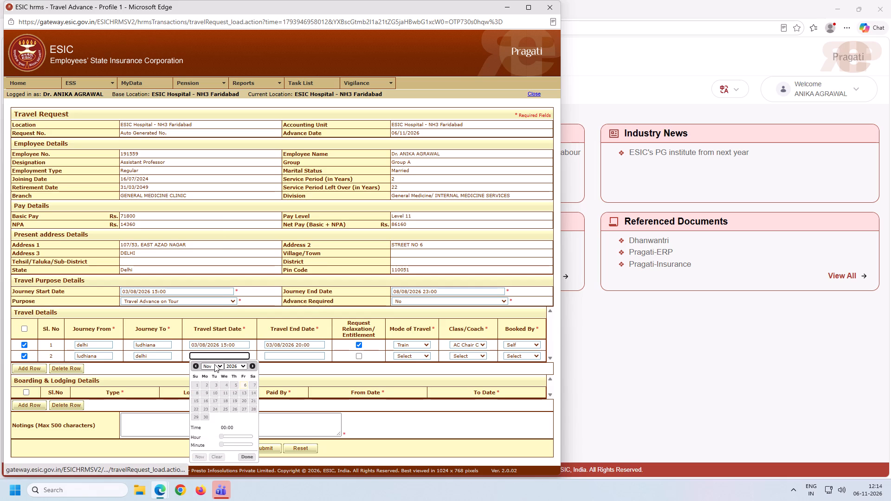
left_click(214, 364)
left_click(207, 311)
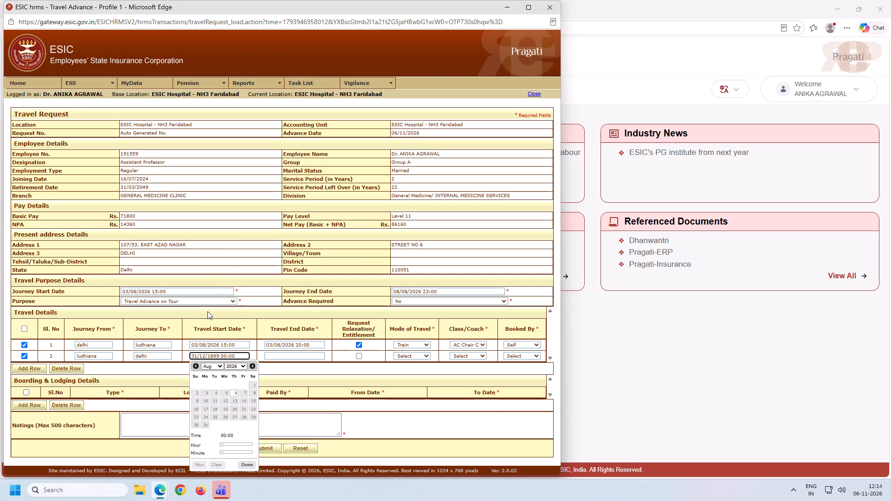
left_click(254, 394)
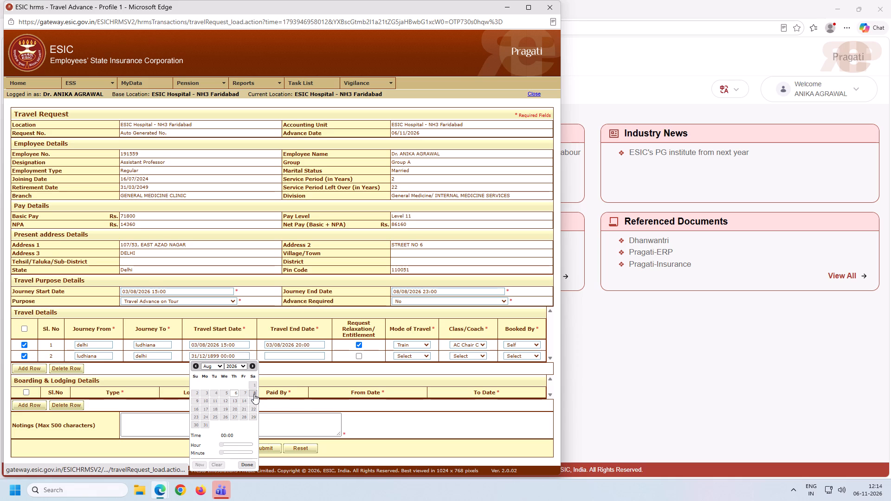
left_click(238, 443)
left_click_drag(238, 443, 239, 443)
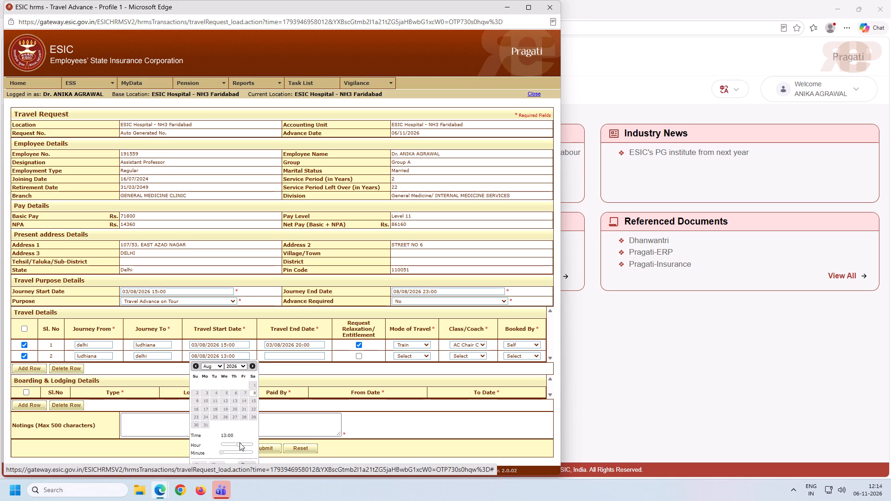
left_click_drag(239, 443, 245, 443)
left_click_drag(245, 443, 247, 442)
left_click_drag(247, 442, 247, 442)
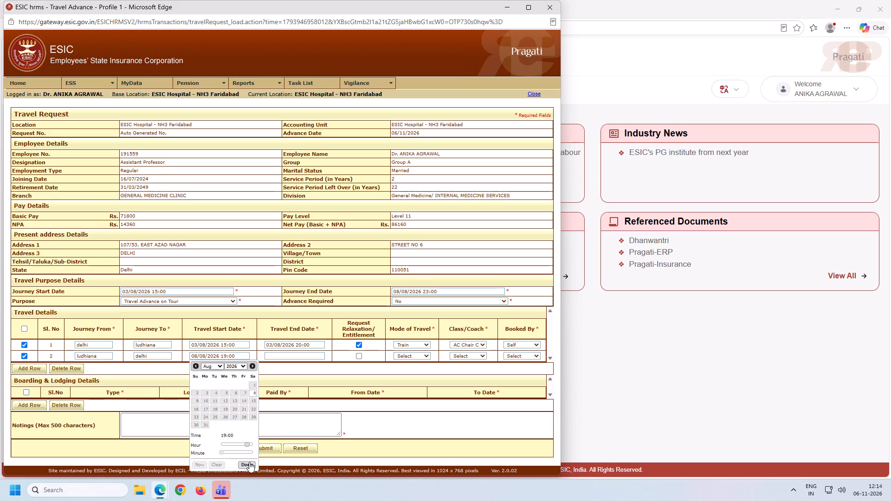
left_click(249, 462)
Set the Travel End Date of the ludhiana to delhi row to 08/08/2026 at 23:00.
left_click(286, 359)
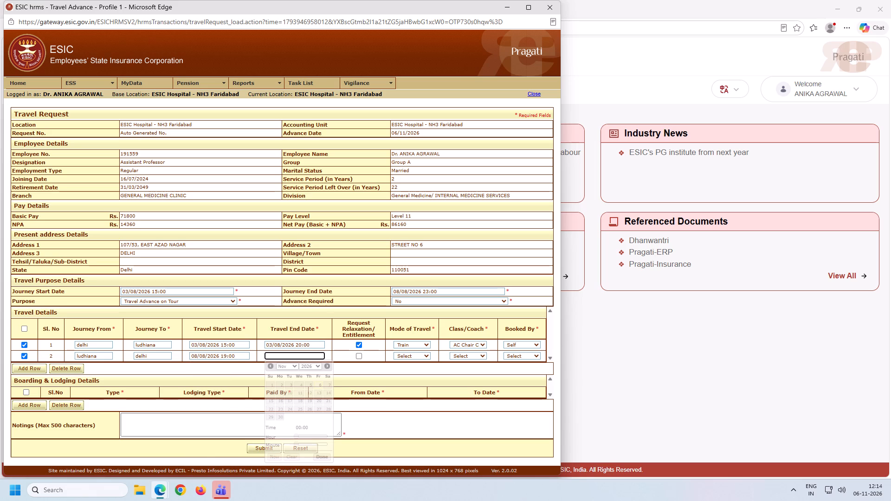
left_click(317, 436)
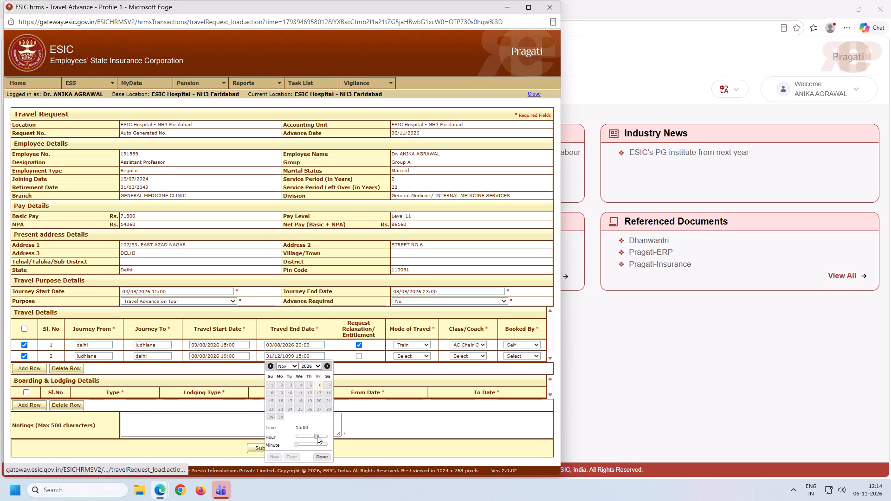
left_click_drag(317, 436, 323, 436)
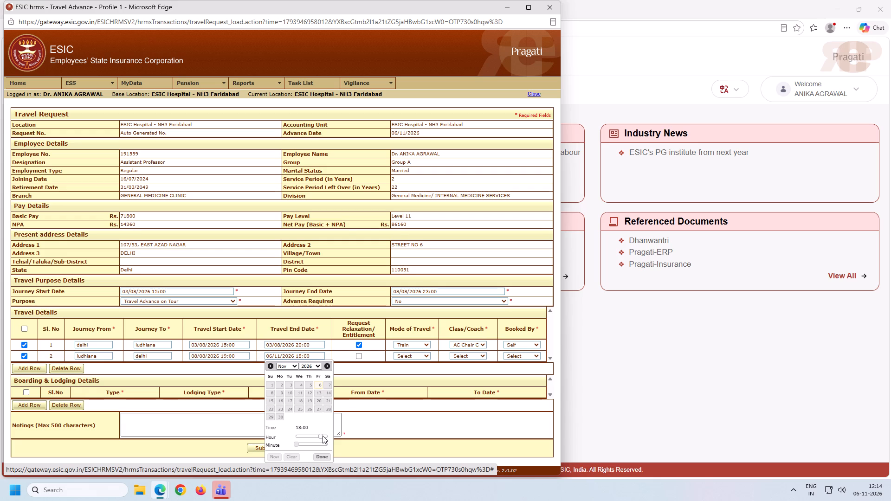
left_click_drag(323, 436, 333, 433)
left_click(291, 367)
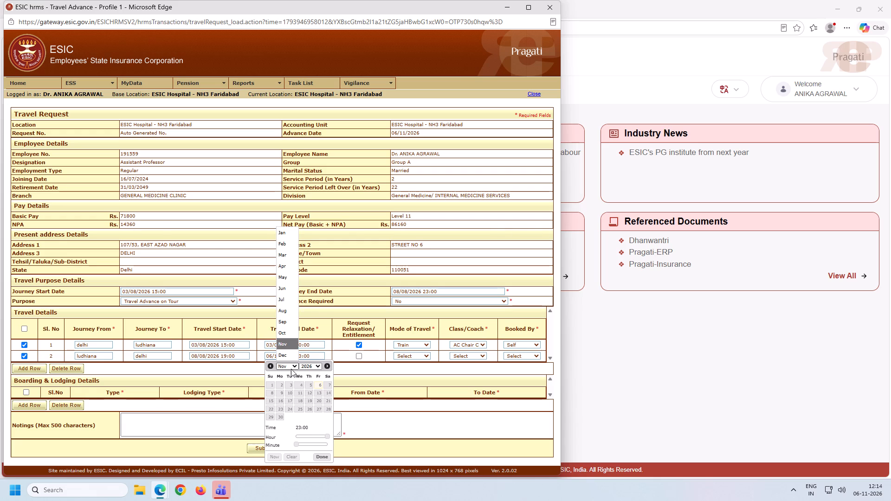
left_click(288, 312)
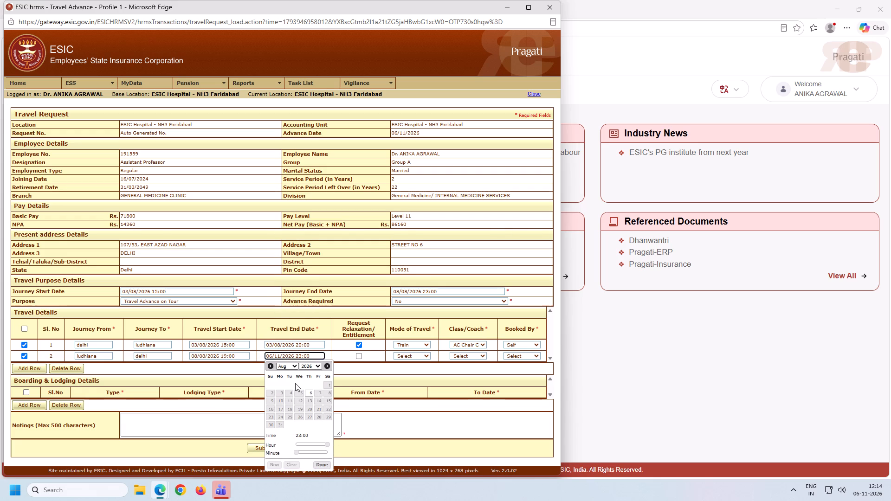
left_click(326, 391)
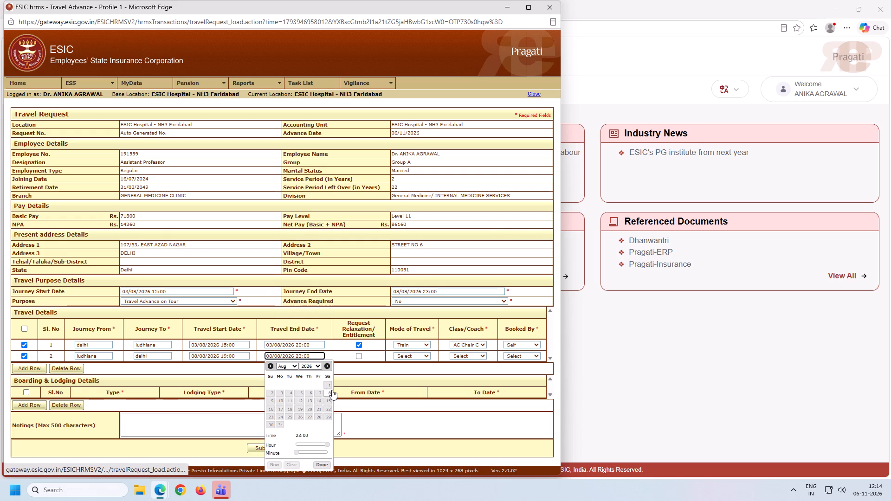
Enable Request Relaxation/Entitlement for the ludhiana to delhi row and set it to Train, AC Chair Car, booked by Self.
left_click(359, 356)
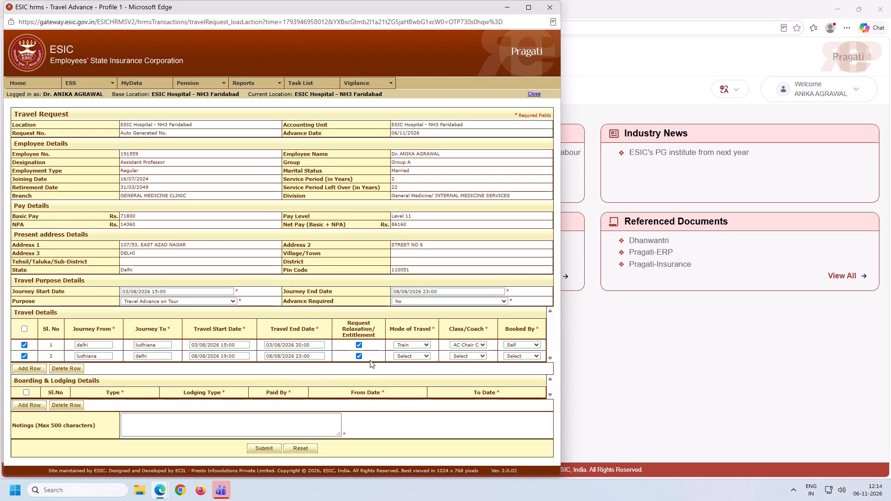
left_click(407, 354)
left_click(409, 412)
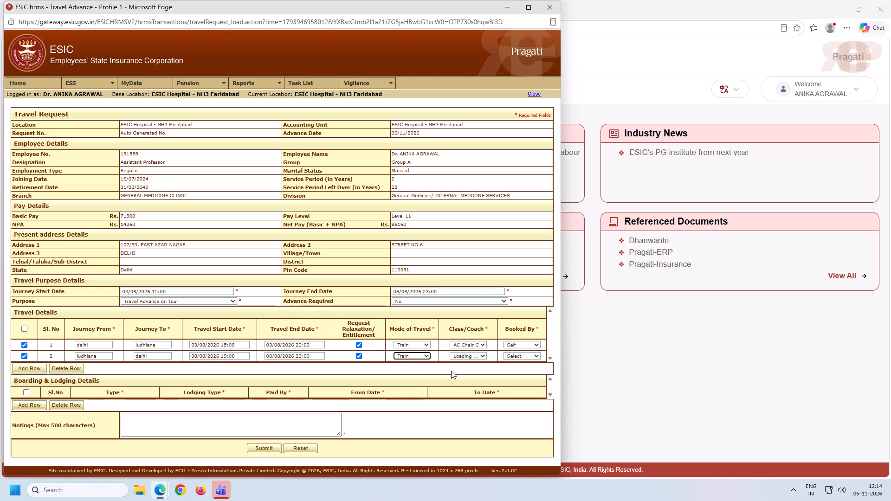
left_click(466, 353)
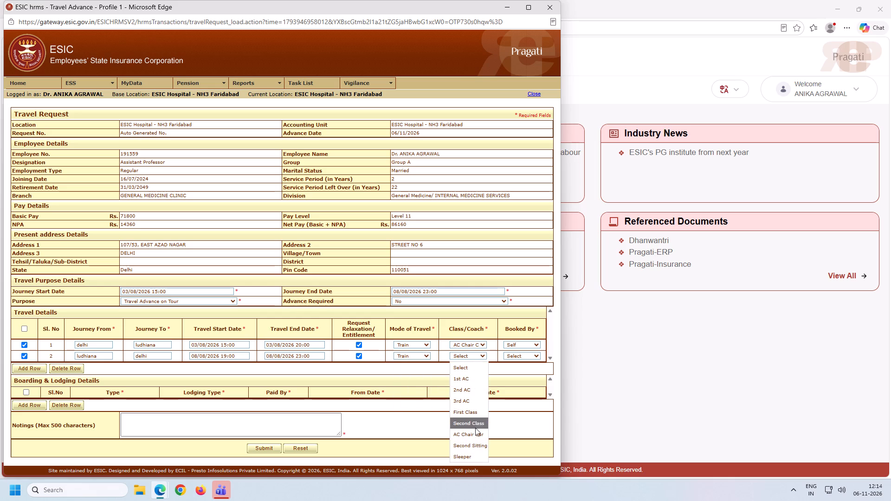
left_click(475, 429)
left_click(515, 355)
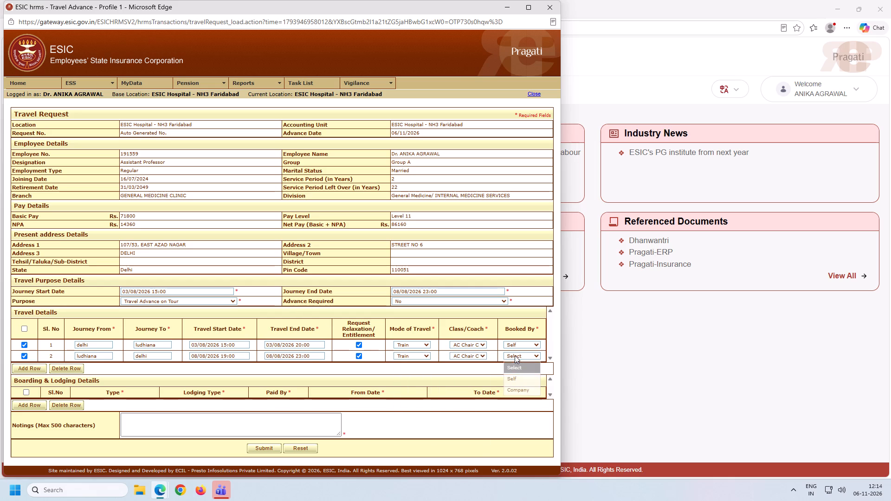
left_click(520, 380)
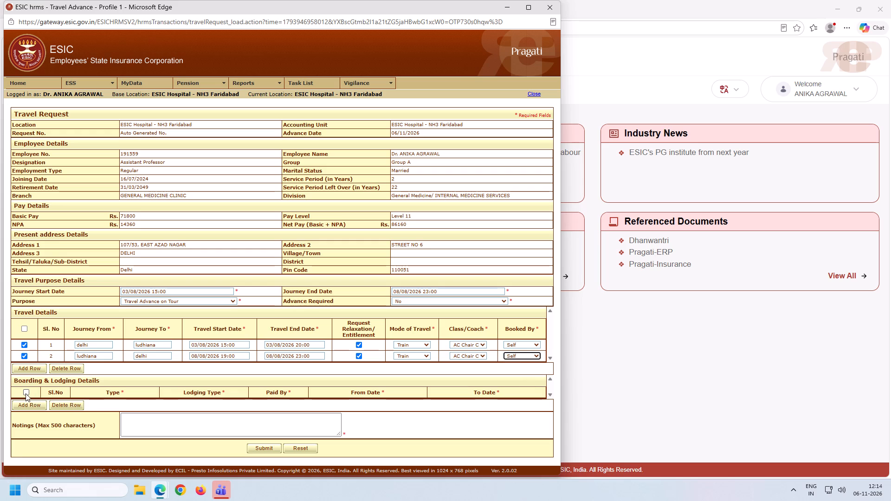
Add a row to Boarding & Lodging Details and open its Type choices.
left_click(29, 405)
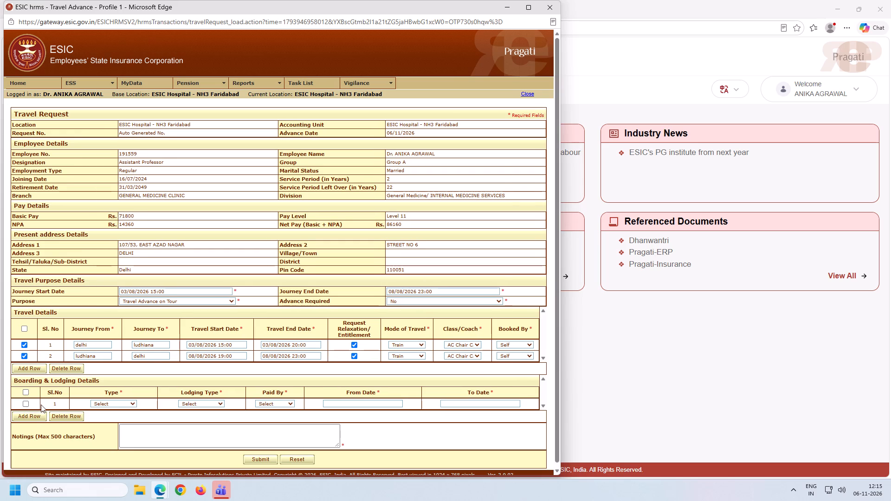
left_click(108, 402)
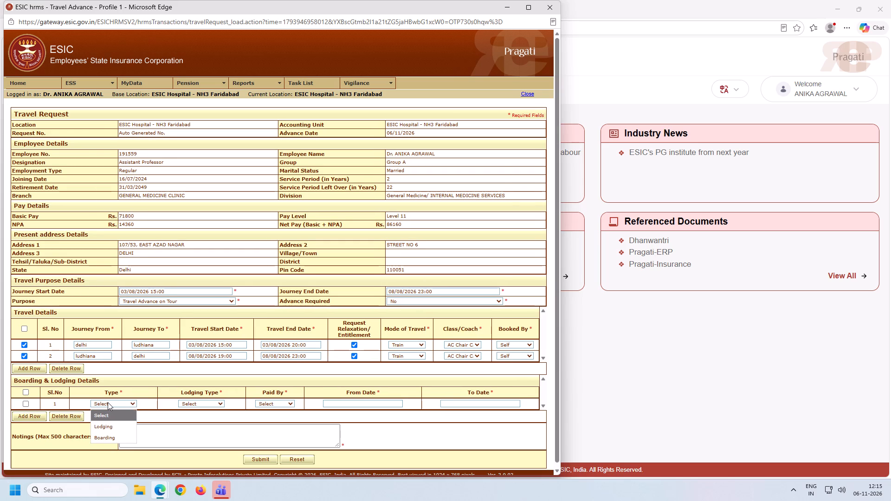
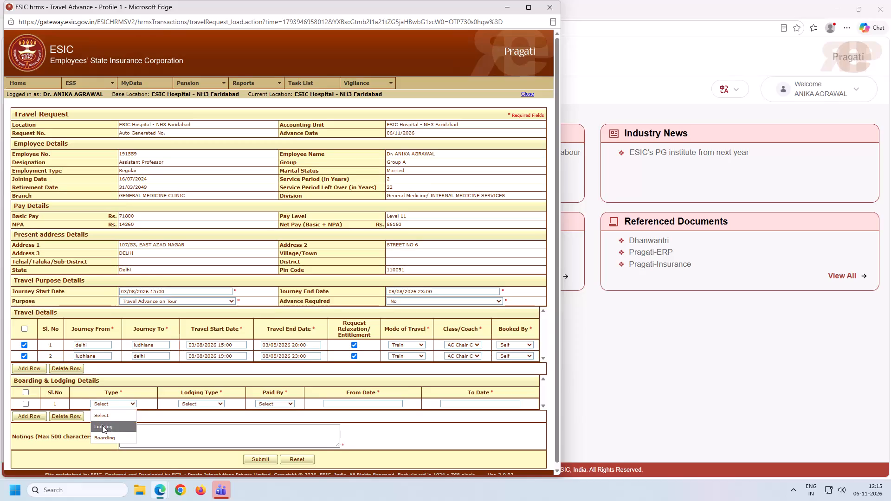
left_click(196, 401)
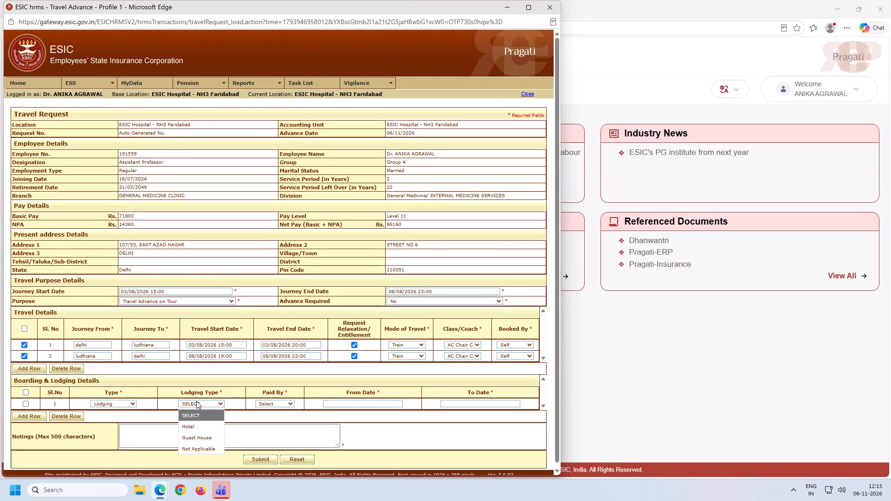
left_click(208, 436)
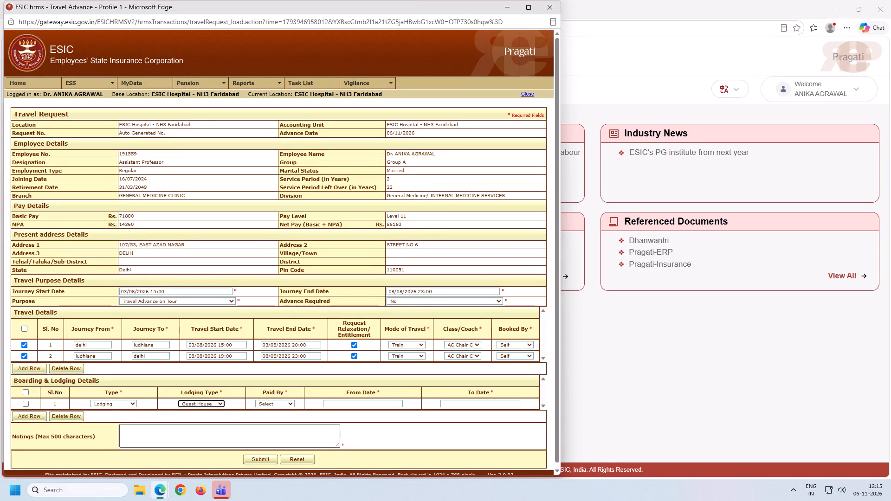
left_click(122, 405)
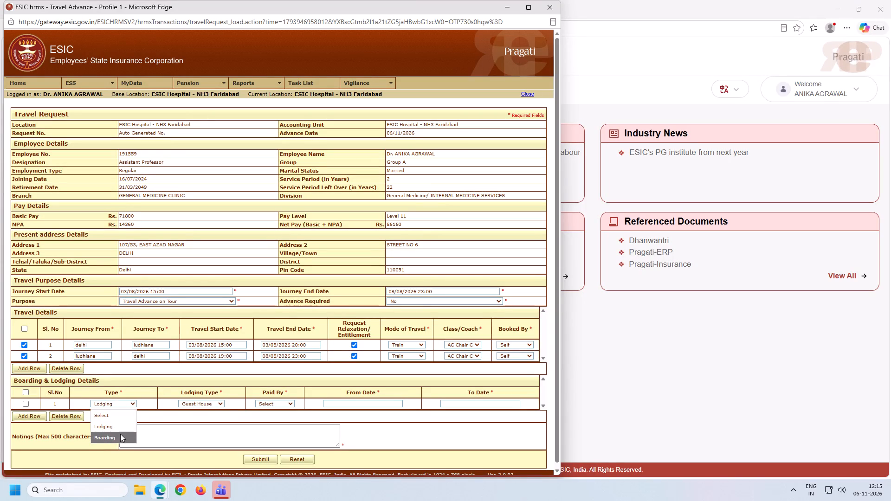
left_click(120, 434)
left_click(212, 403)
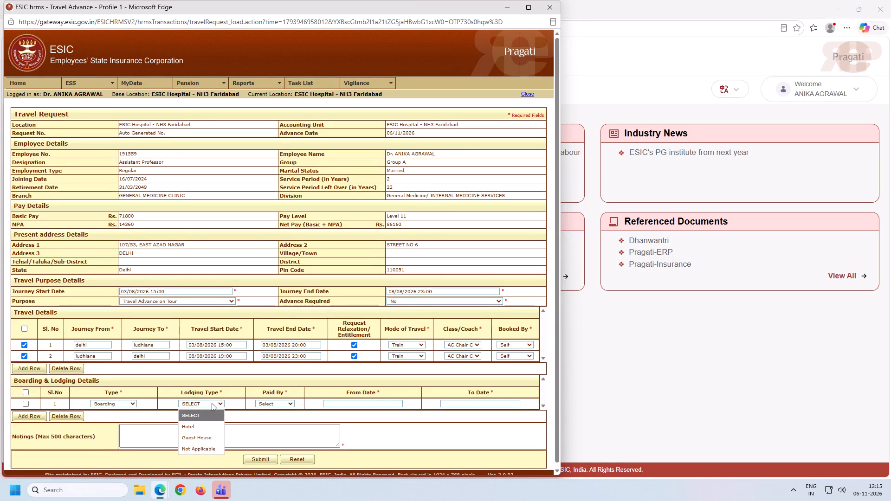
Set the Boarding & Lodging row to Type Lodging, Lodging Type Guest House and Paid By Self.
left_click(112, 404)
left_click(115, 425)
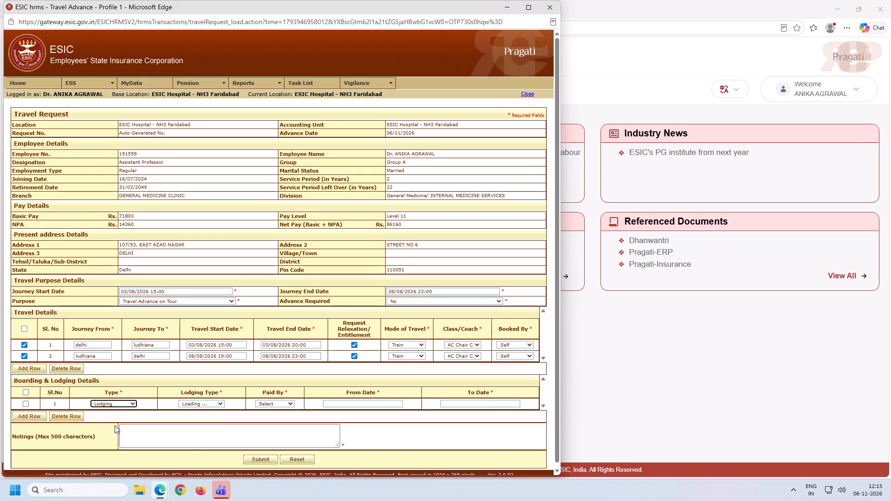
left_click(197, 405)
left_click(199, 435)
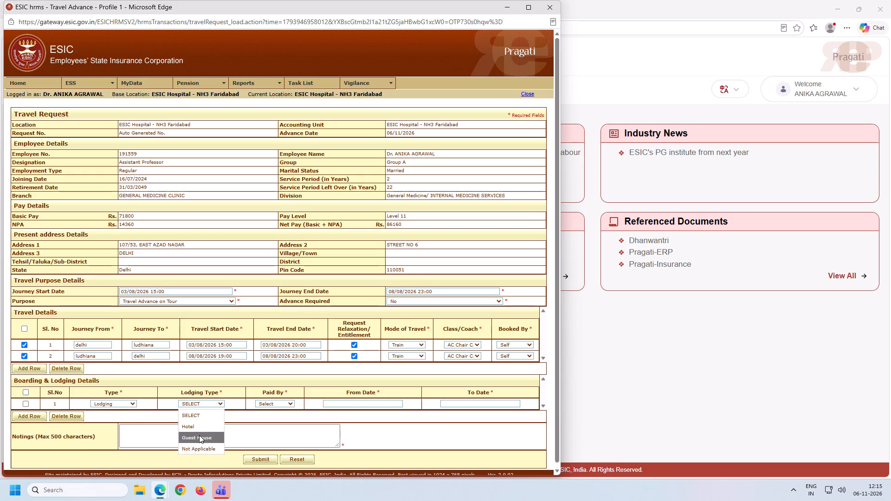
left_click(280, 403)
left_click(278, 424)
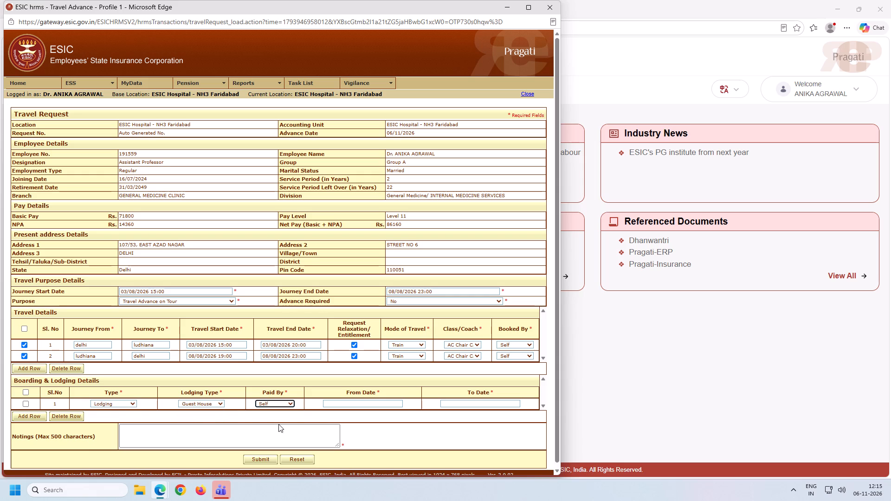
Set the From Date of the lodging row to 03/08/2026 at 20:00.
left_click(355, 400)
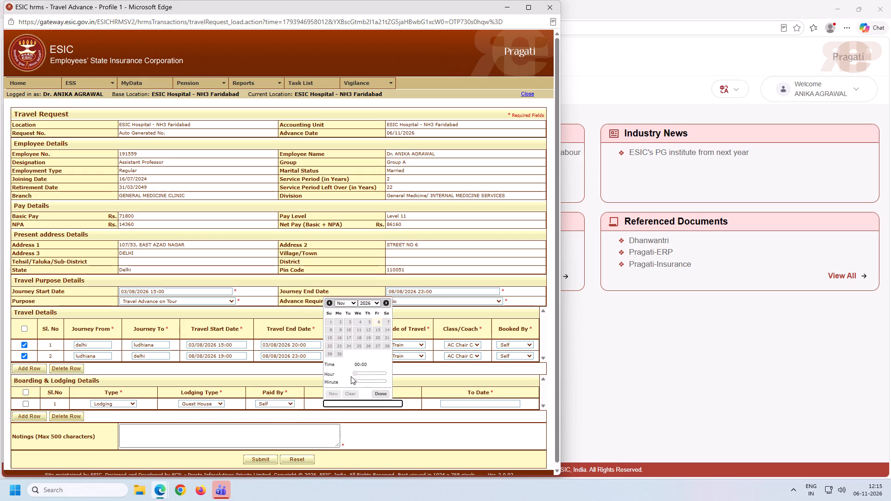
left_click(350, 302)
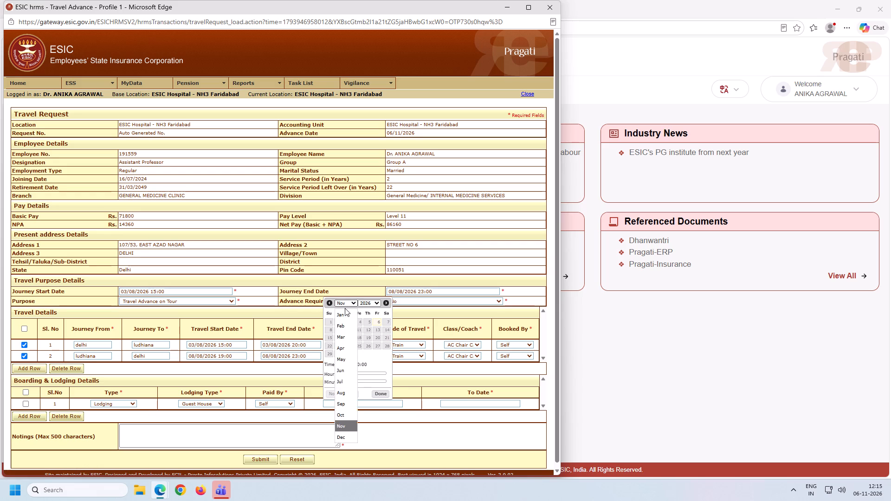
left_click(346, 390)
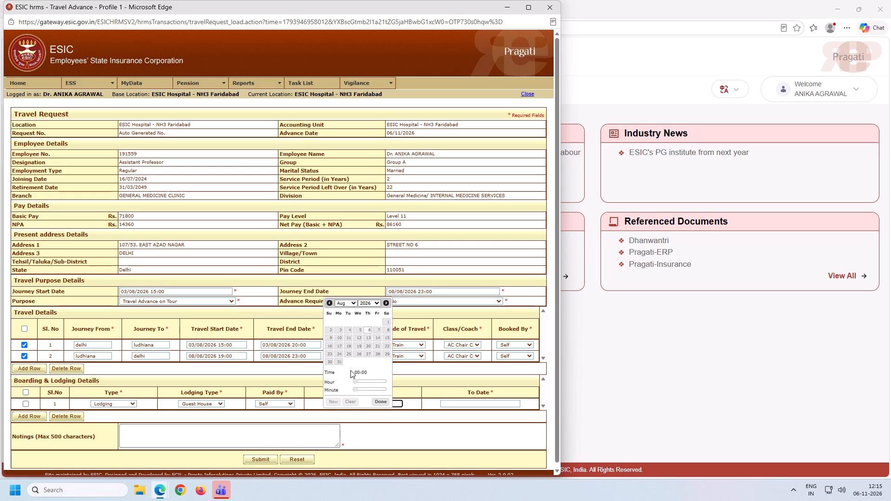
left_click(338, 332)
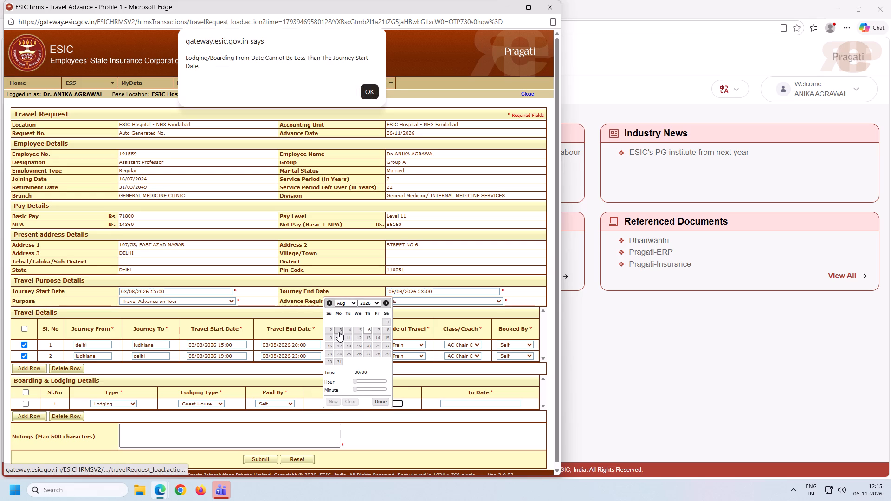
left_click(367, 91)
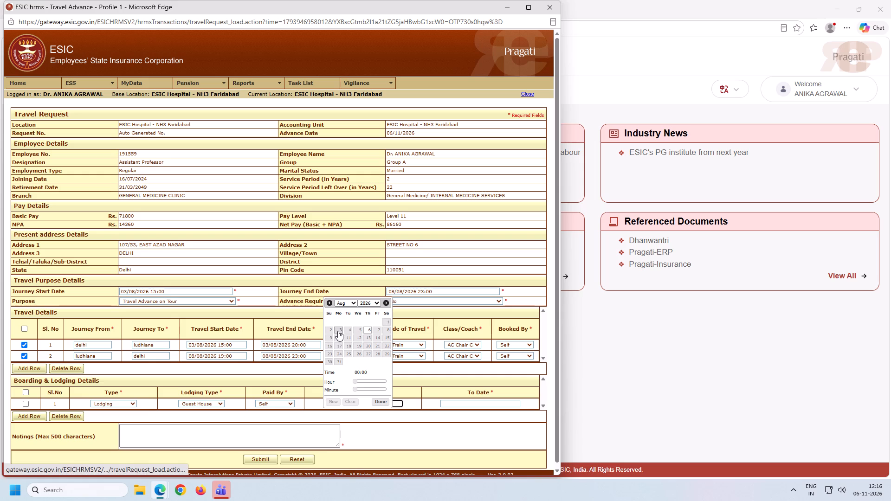
left_click(338, 331)
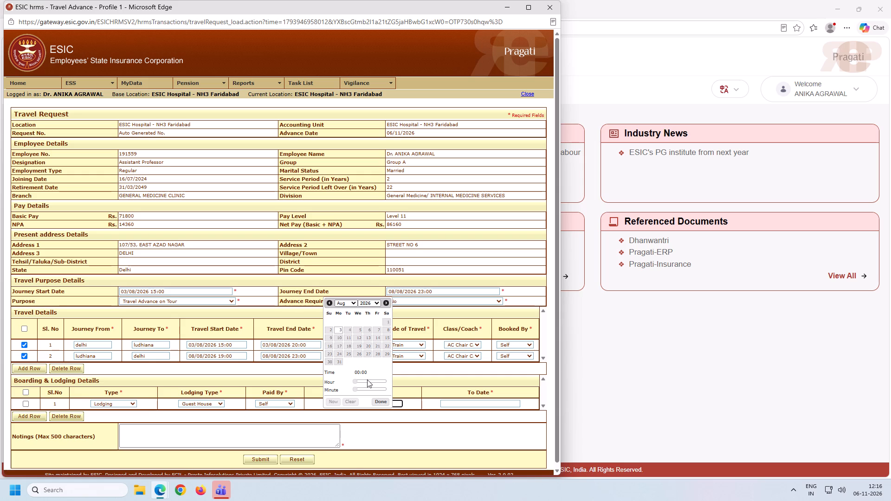
left_click(367, 379)
left_click_drag(356, 381, 376, 381)
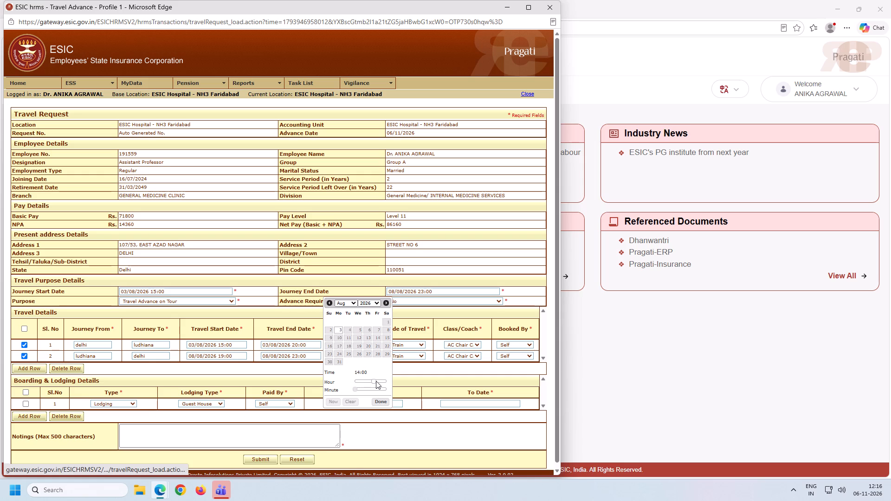
left_click_drag(376, 381, 383, 380)
left_click_drag(383, 380, 384, 380)
left_click(383, 400)
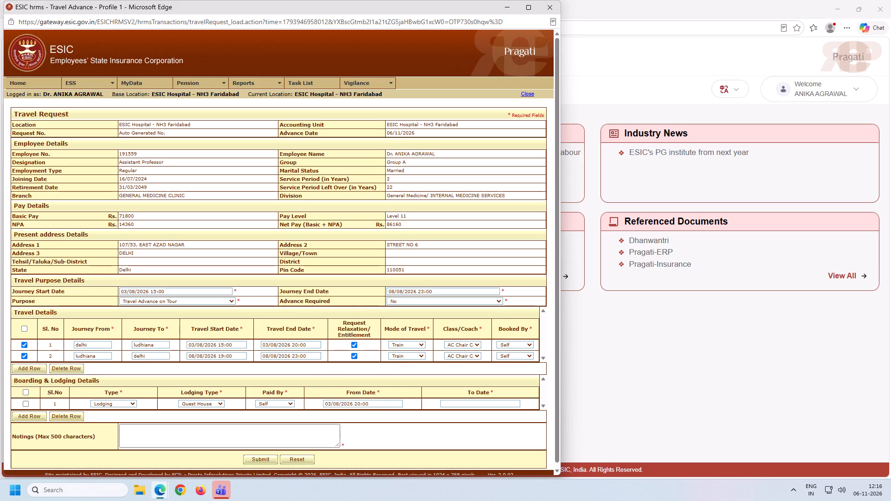
Set the To Date of the lodging row to 08/08/2026 at 18:00.
left_click(461, 402)
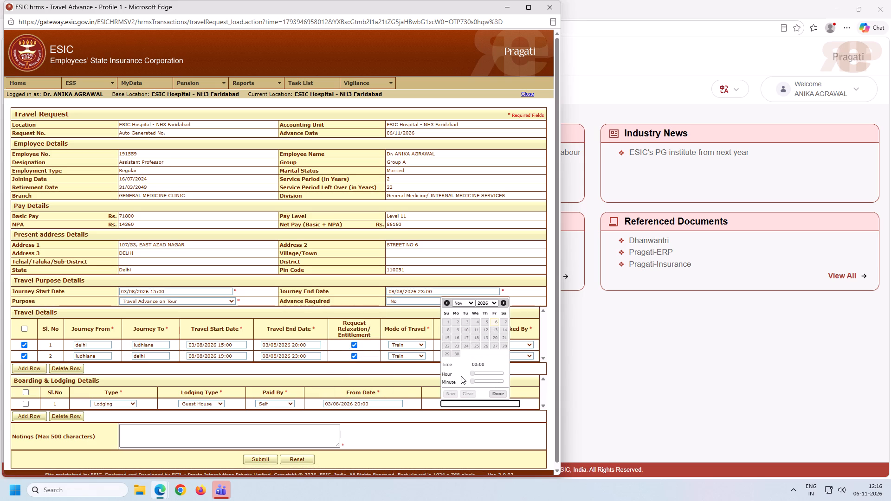
left_click_drag(471, 374, 494, 375)
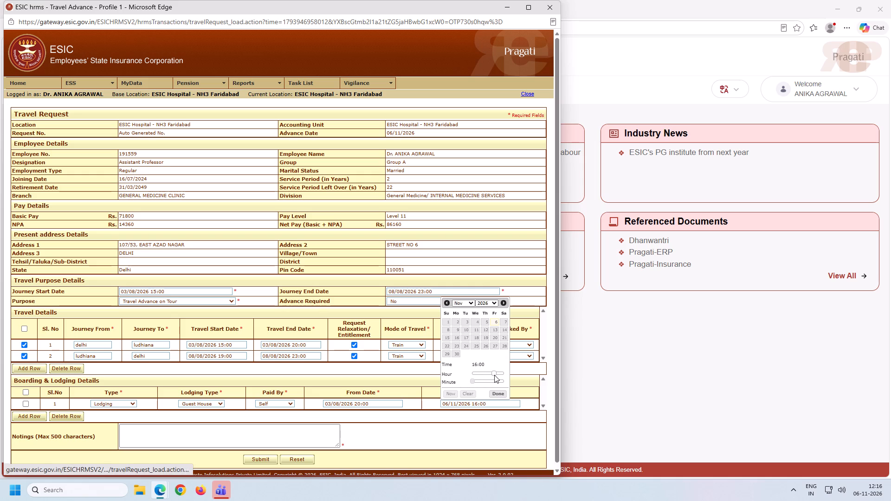
left_click_drag(494, 375, 496, 375)
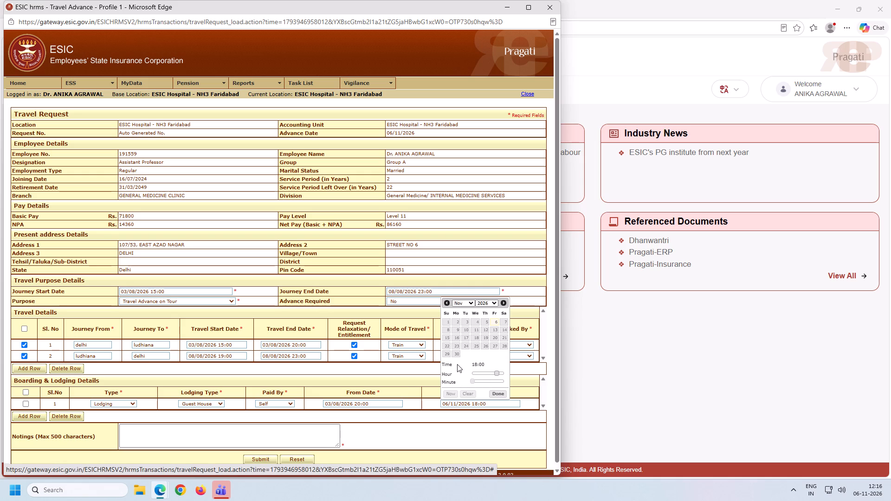
left_click(465, 303)
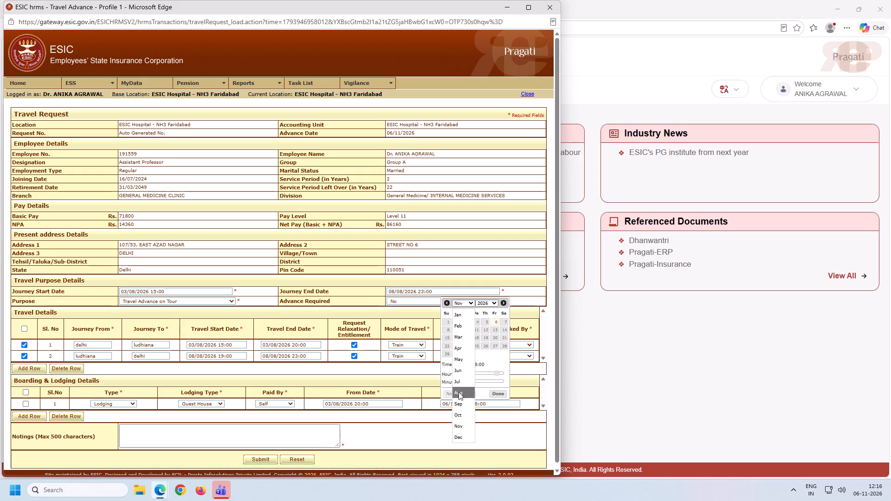
left_click(458, 392)
left_click(506, 330)
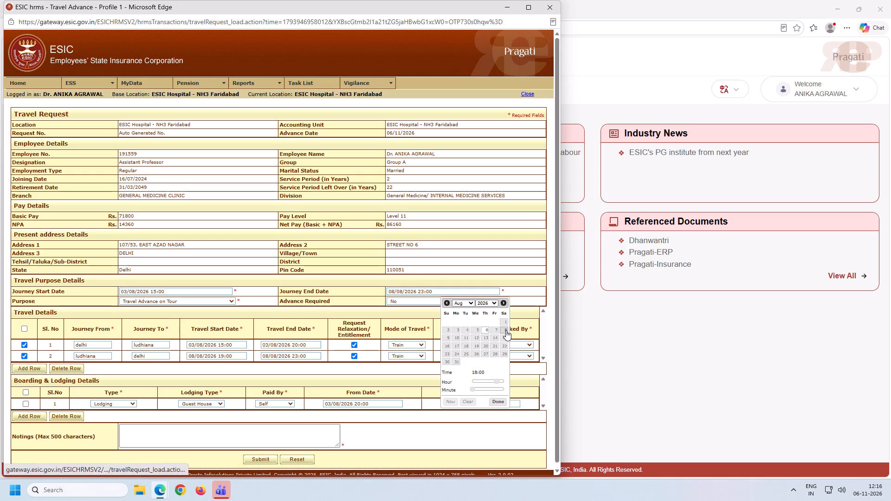
left_click(497, 400)
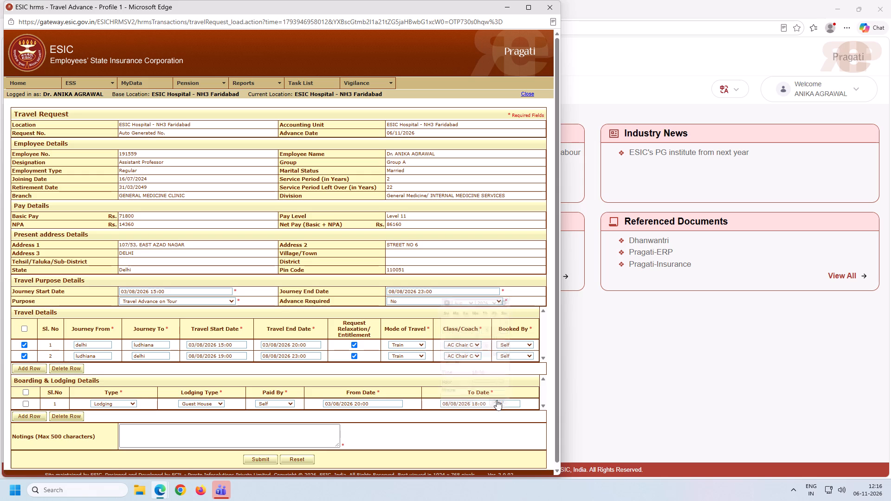
Enter "i have got approval for the training program ACME which will" in the Notings.
left_click(175, 438)
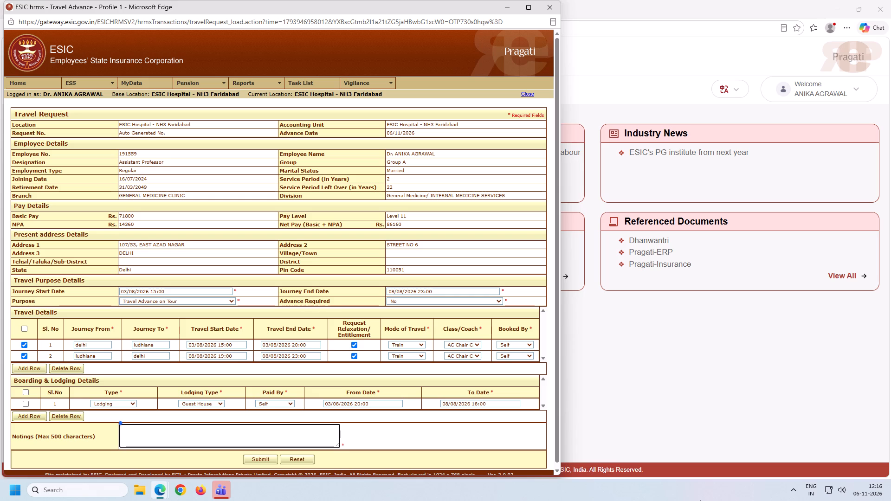
type("i have")
key("space")
type("got approval for")
key("space")
type("the")
key("space")
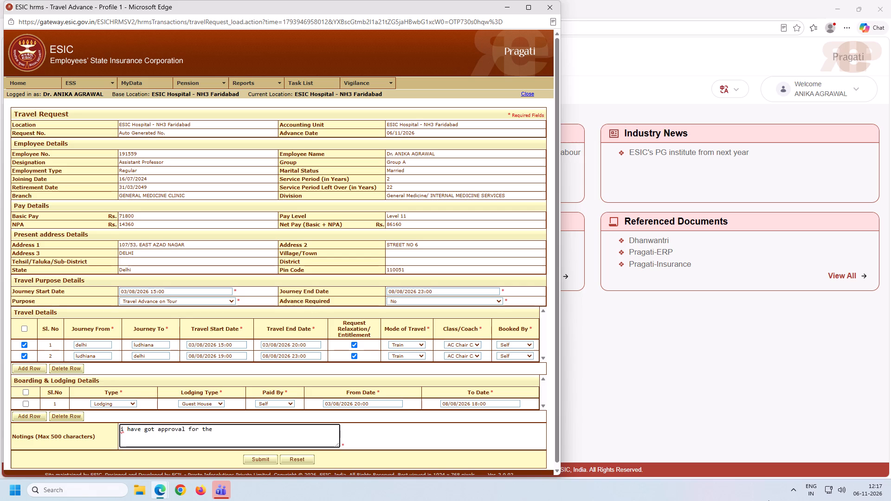
type("training program")
key("space")
type("ACME")
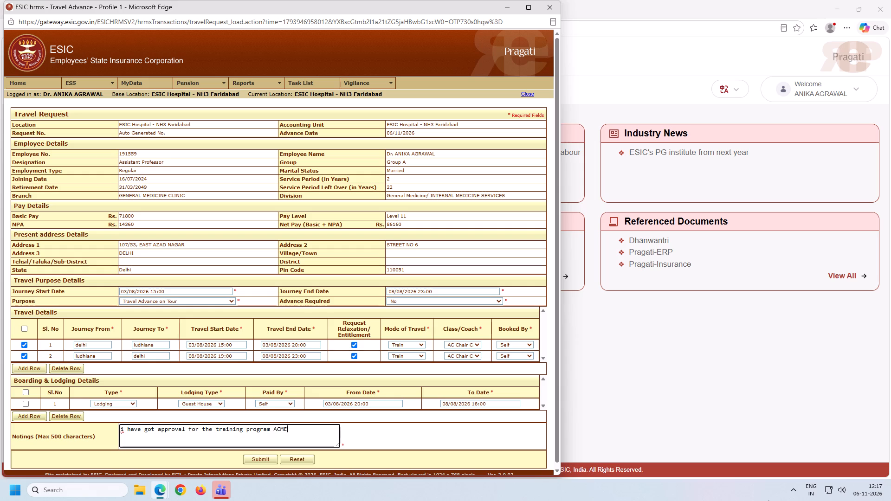
key("space")
type("202")
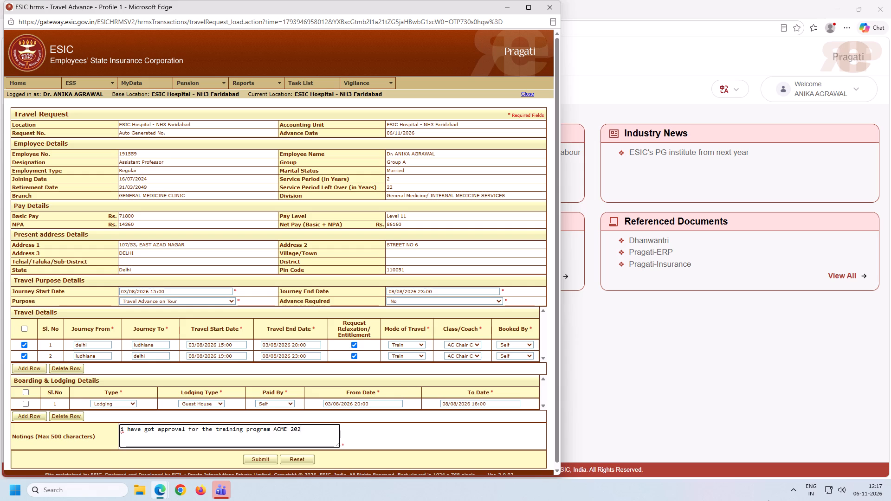
key("BackSpace")
key("BackSpace")
key("BackSpace")
type("which will")
key("space")
Insert "from the headquarters" after "ACME" in the Notings text.
left_click(287, 427)
key("space")
type("from")
key("space")
type("the headquarters")
key("space")
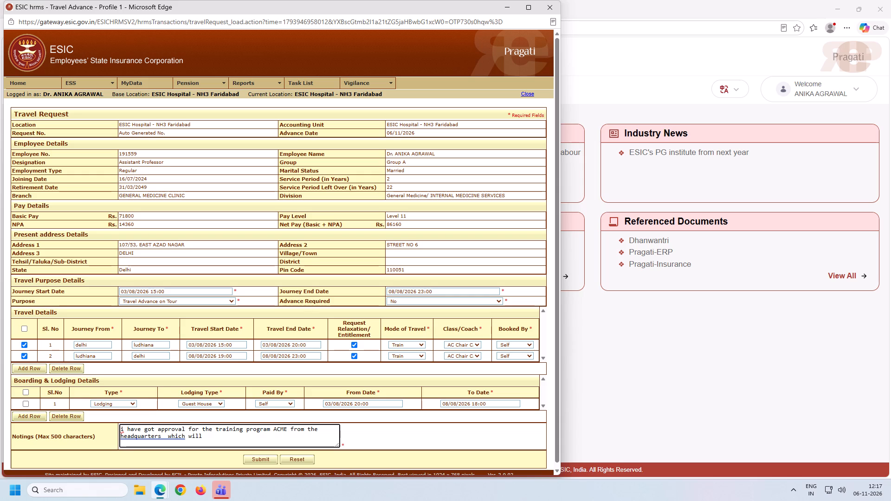
key("BackSpace")
key("shift+parenleft")
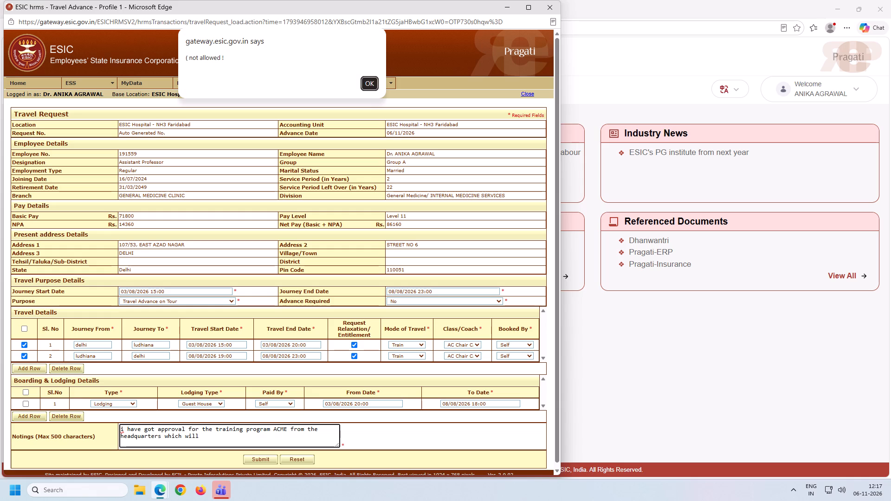
left_click(371, 80)
Add ".the training shall take place in two parts" directly after "headquarters" in the Notings.
left_click(161, 437)
key("period")
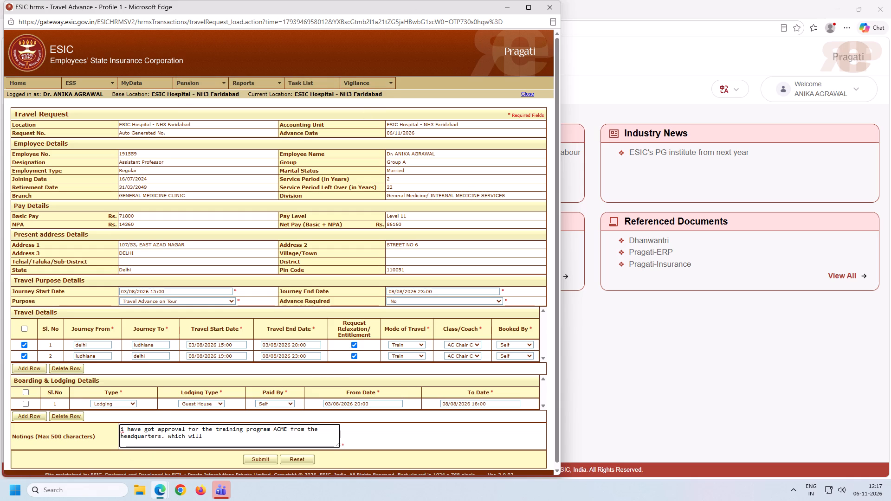
type("the traii")
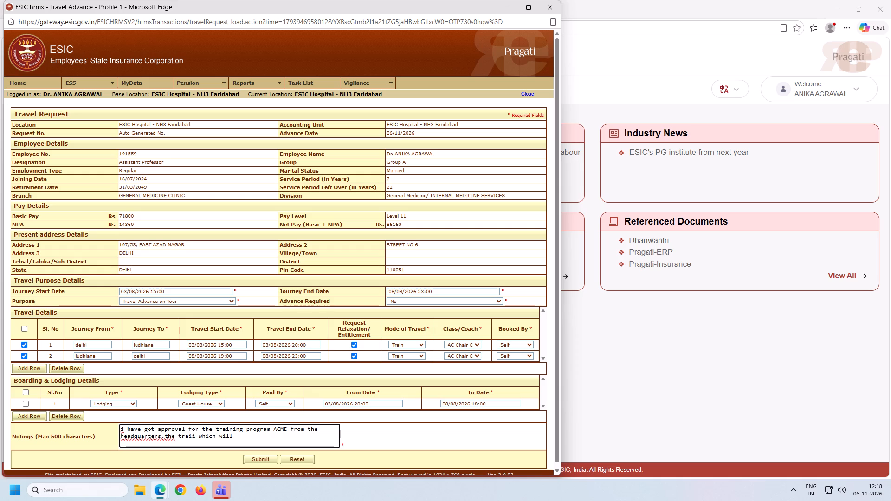
key("BackSpace")
type("nin")
type("g shall take")
key("space")
type("place i n")
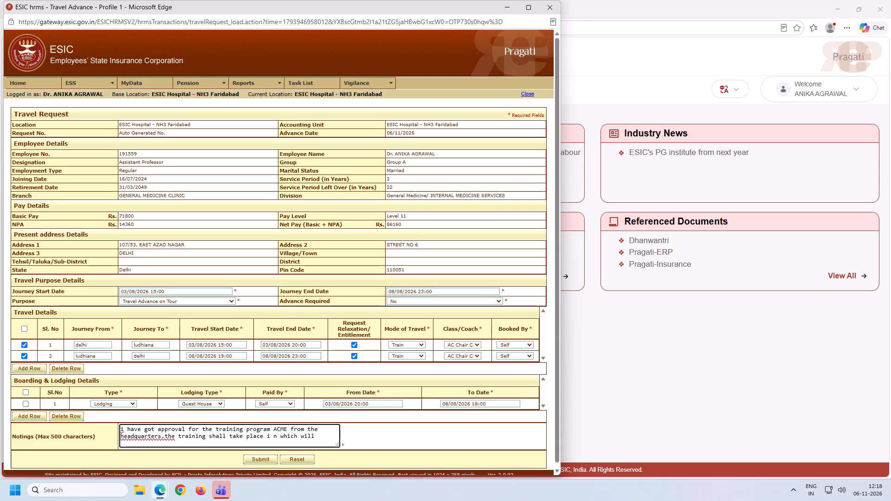
key("BackSpace")
key("BackSpace")
type("n two parts")
key("space")
Reword "approval for the training program" in the Notings as "approval for attending the training program", enlarging the window to full screen.
left_click(215, 429)
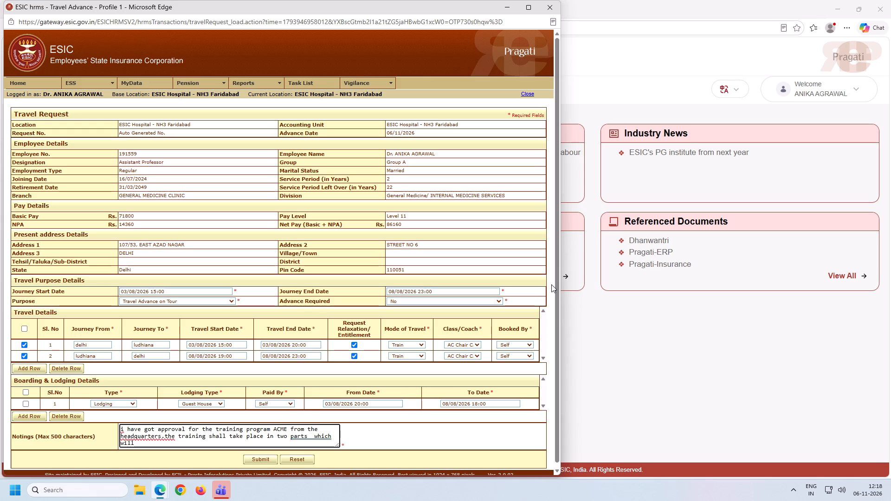
key("BackSpace")
key("BackSpace")
key("BackSpace")
key("BackSpace")
key("BackSpace")
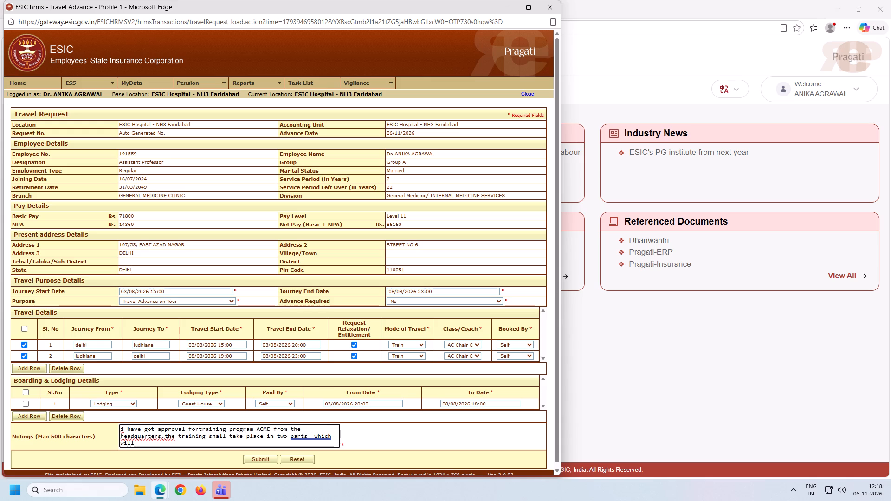
key("space")
type("att")
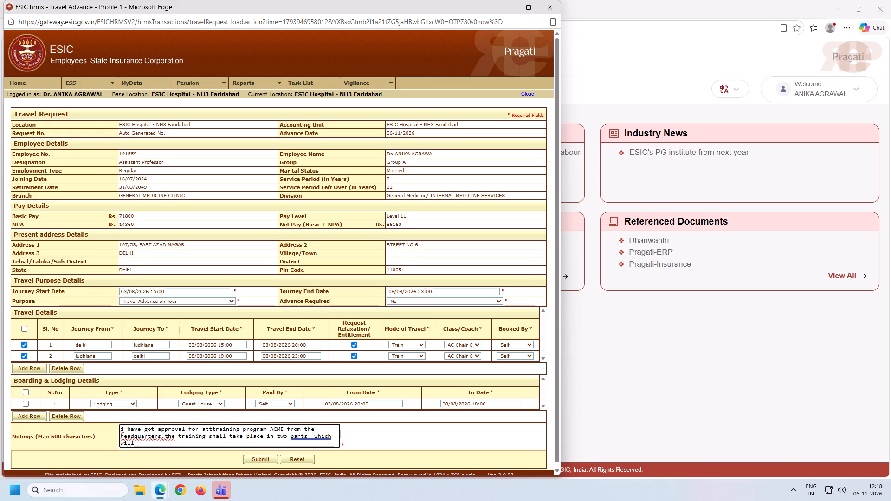
left_click(531, 8)
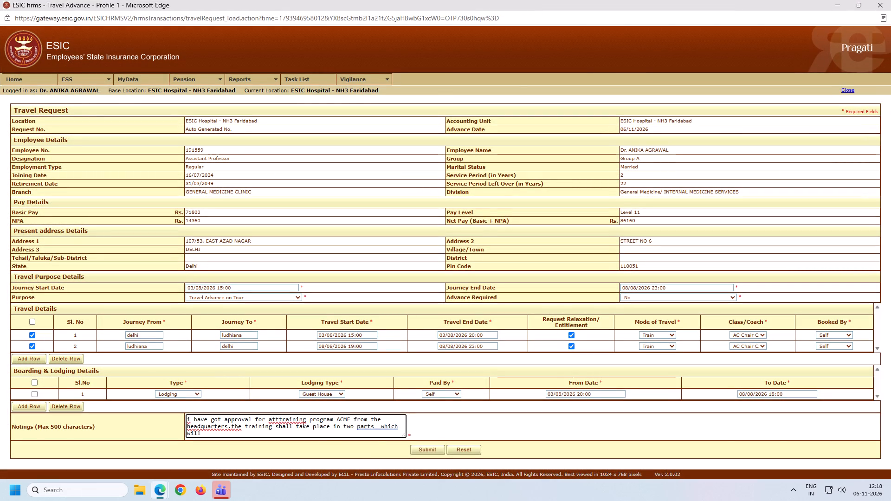
type("ending the")
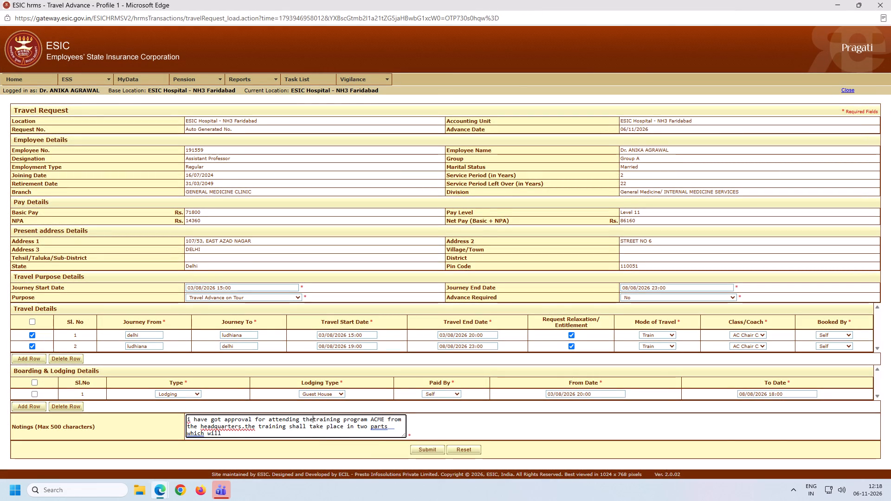
key("space")
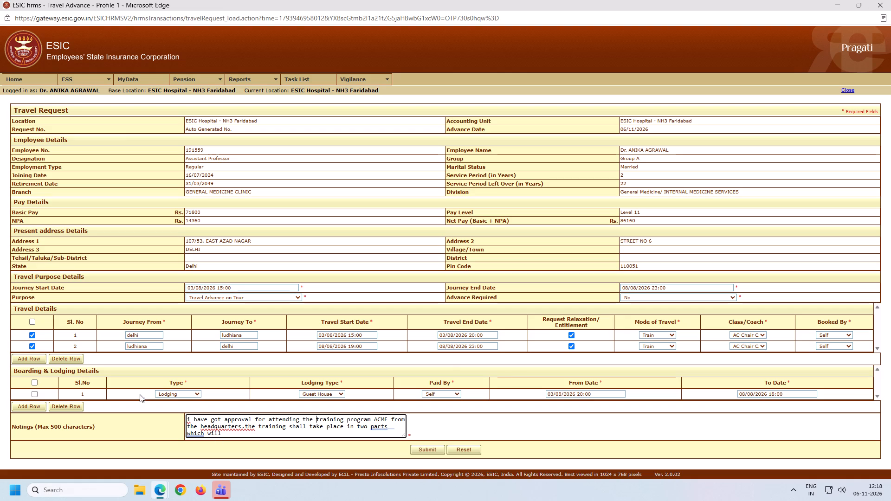
Insert "with inclusion of reimburesement of conference fees including tada" after "headquarters", before the full stop, in the Notings.
left_click(241, 428)
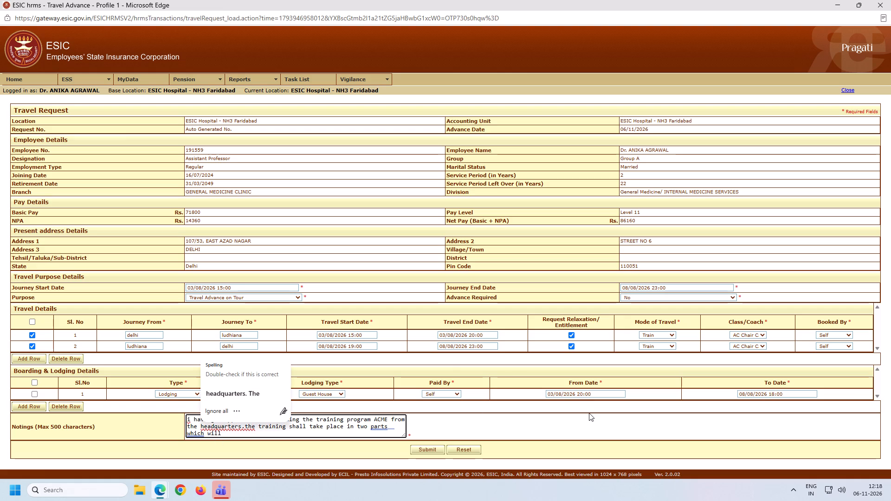
key("space")
type("with")
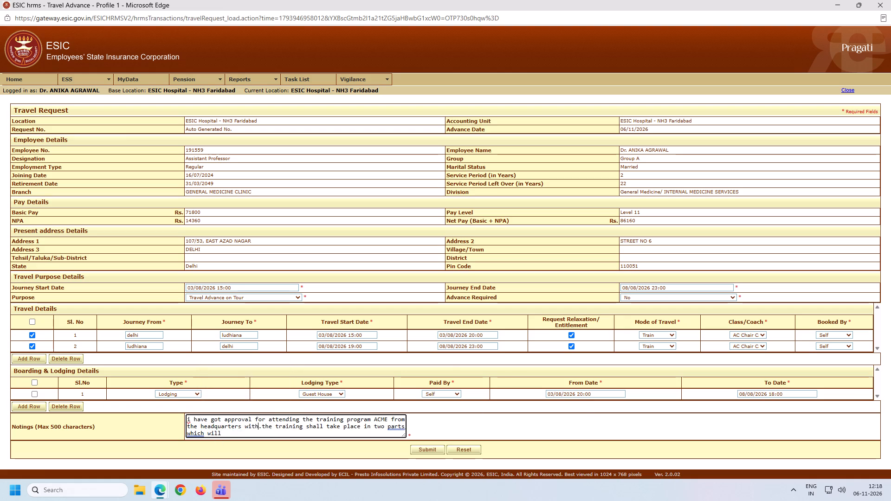
key("space")
type("inclusion o")
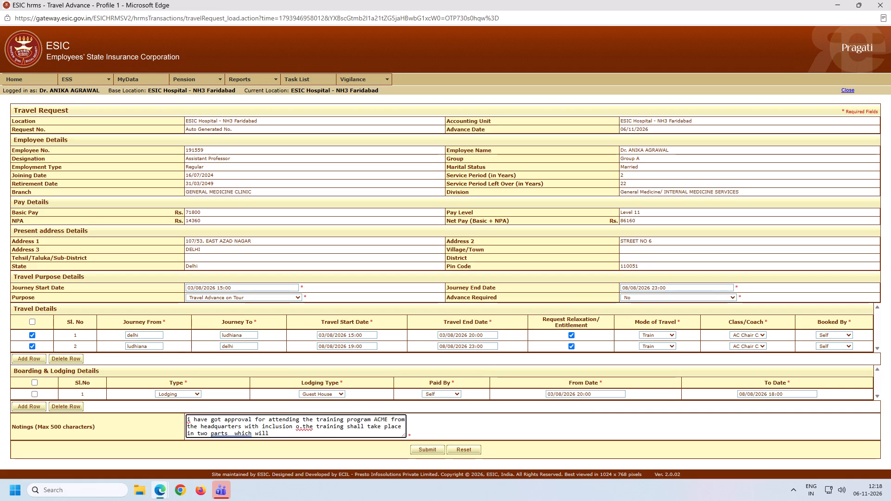
key("f")
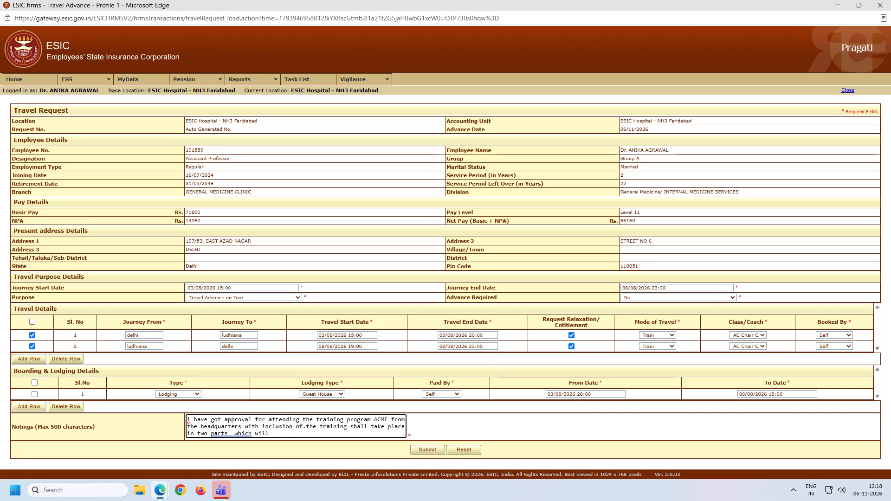
key("space")
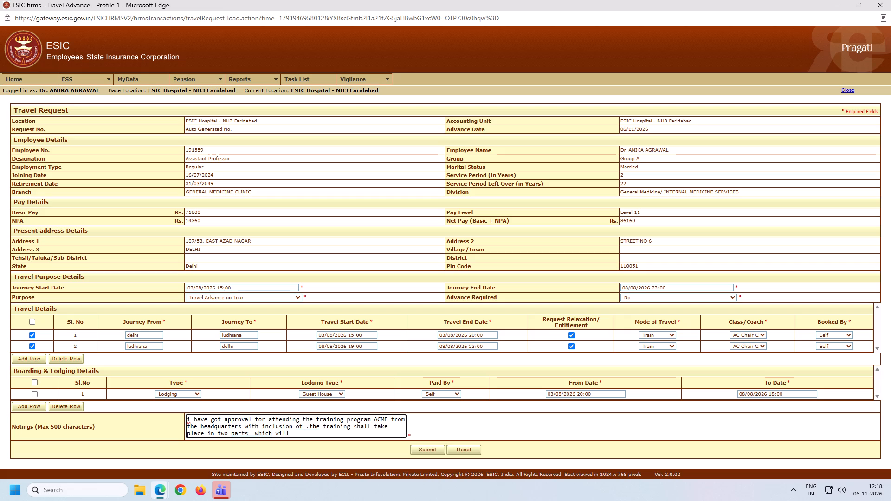
type("reimburesement")
key("space")
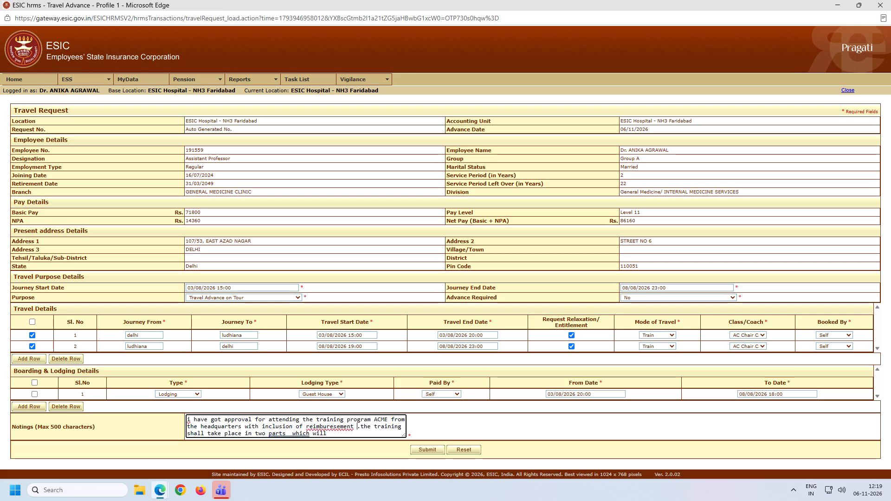
type("of conference fees includin")
type("g ta/")
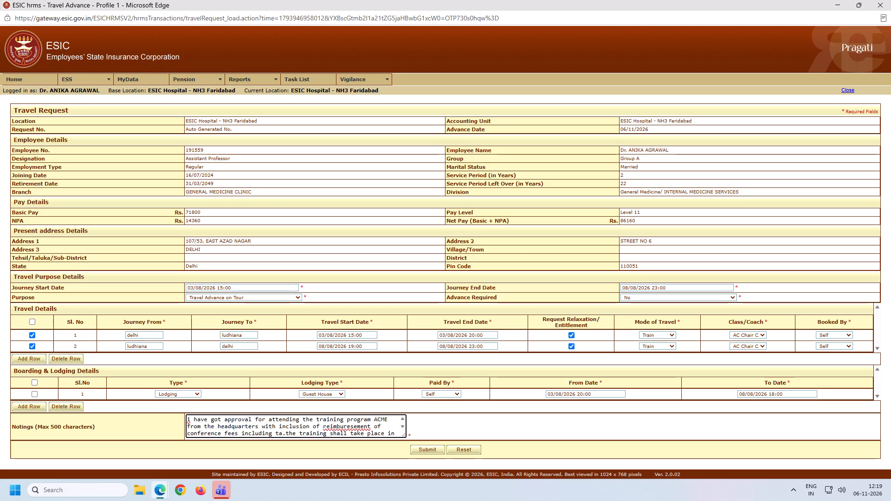
type("da")
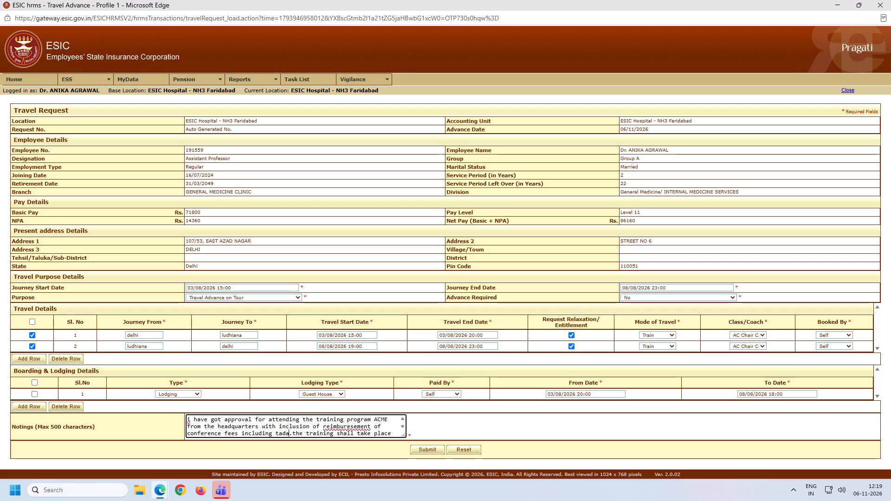
key("BackSpace")
key("BackSpace")
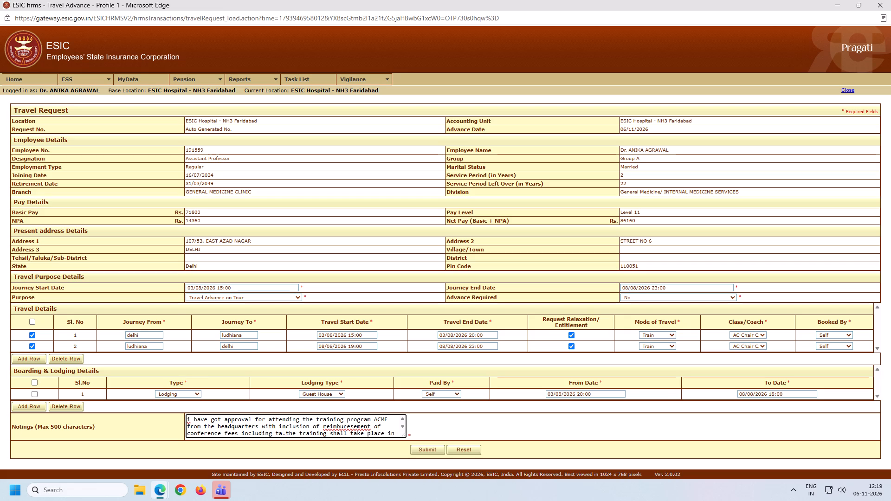
type("da")
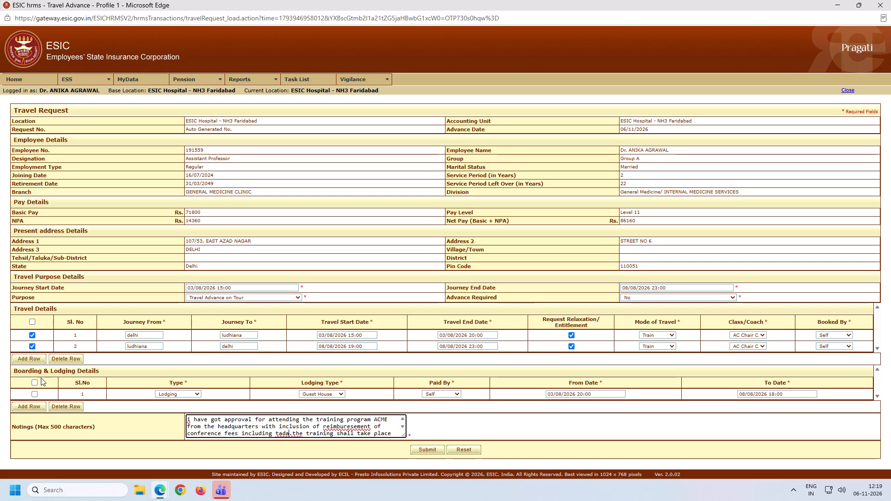
Replace the word "conference" with "registration" before "fees" in the Notings.
left_click(222, 433)
key("BackSpace")
key("BackSpace")
key("BackSpace")
key("BackSpace")
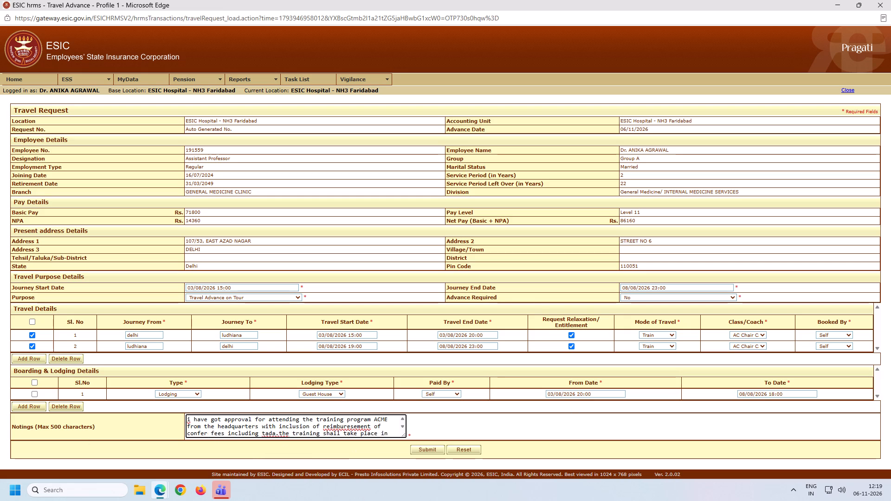
key("BackSpace")
key("BackSpace")
key("BackSpace")
key("BackSpace")
key("BackSpace")
key("BackSpace")
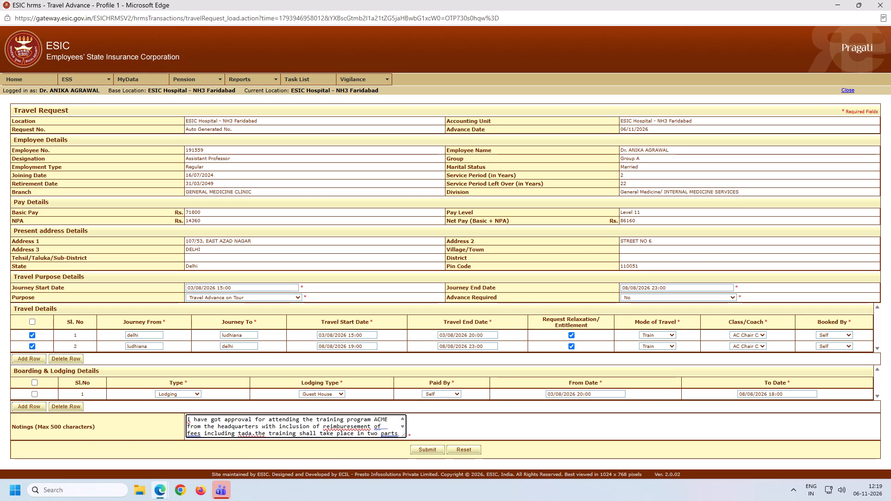
type("registrat")
type("ion")
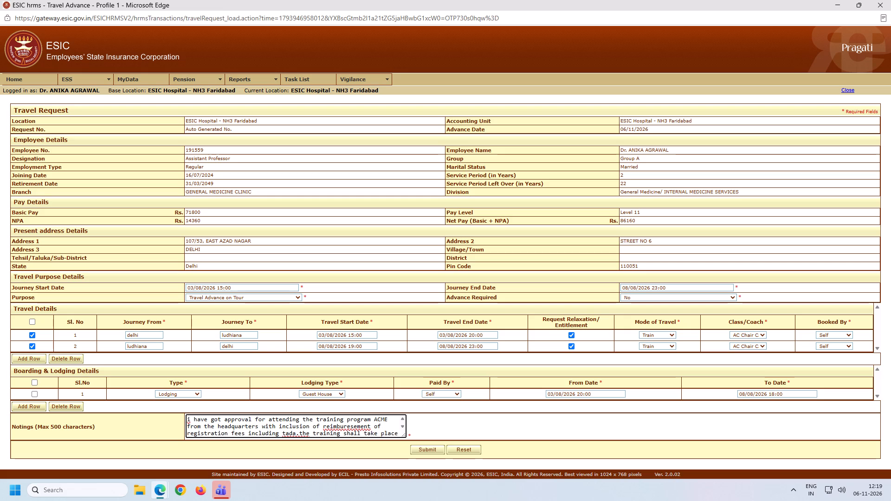
Insert the word "place" after "the training shall take place" in the Notings.
left_click(398, 435)
key("space")
type("place")
key("space")
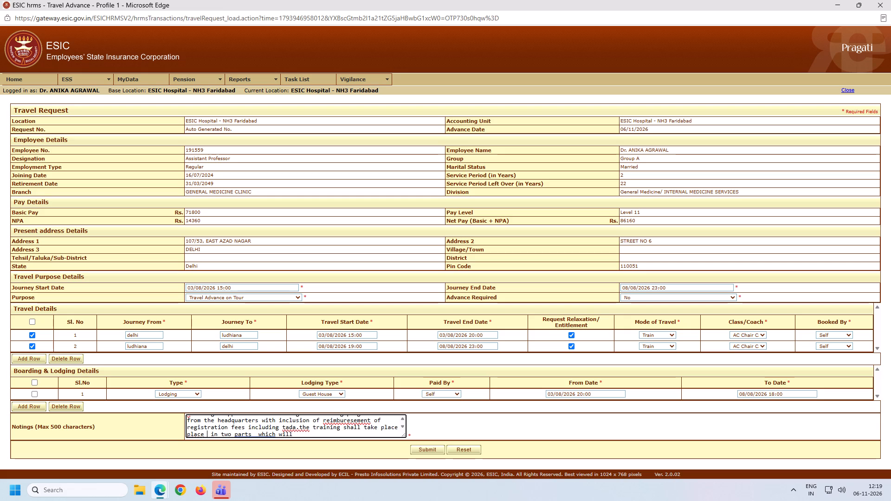
key("BackSpace")
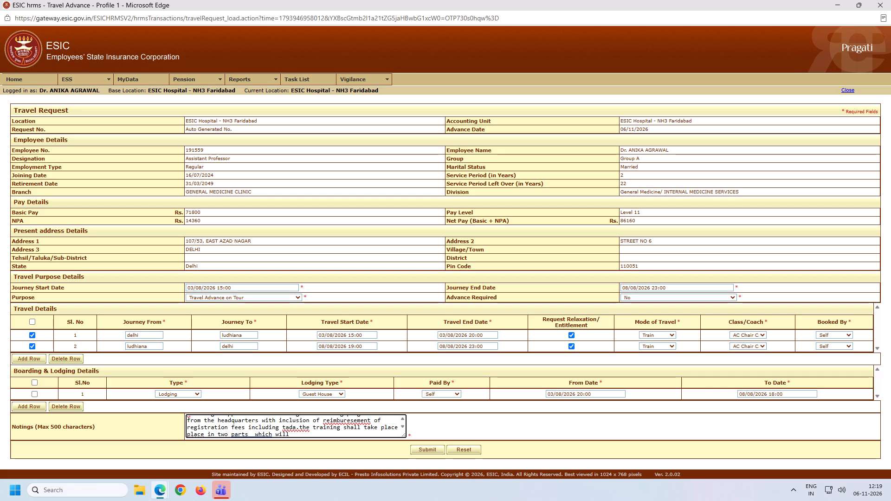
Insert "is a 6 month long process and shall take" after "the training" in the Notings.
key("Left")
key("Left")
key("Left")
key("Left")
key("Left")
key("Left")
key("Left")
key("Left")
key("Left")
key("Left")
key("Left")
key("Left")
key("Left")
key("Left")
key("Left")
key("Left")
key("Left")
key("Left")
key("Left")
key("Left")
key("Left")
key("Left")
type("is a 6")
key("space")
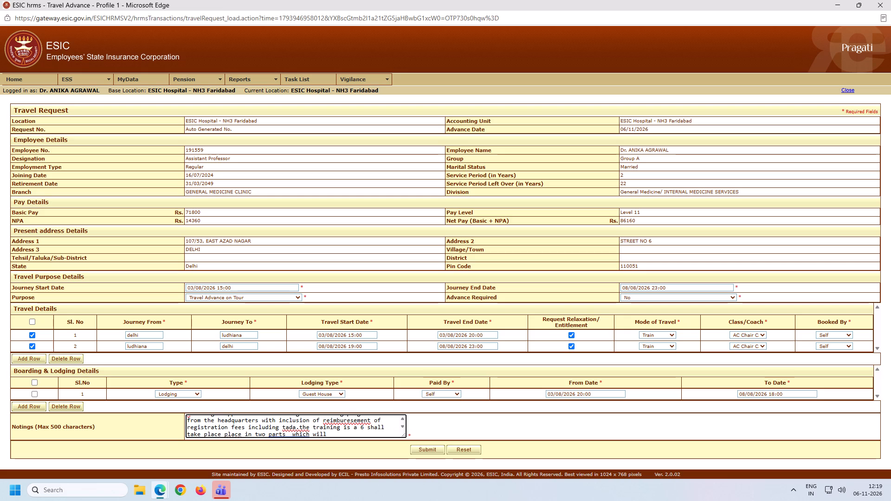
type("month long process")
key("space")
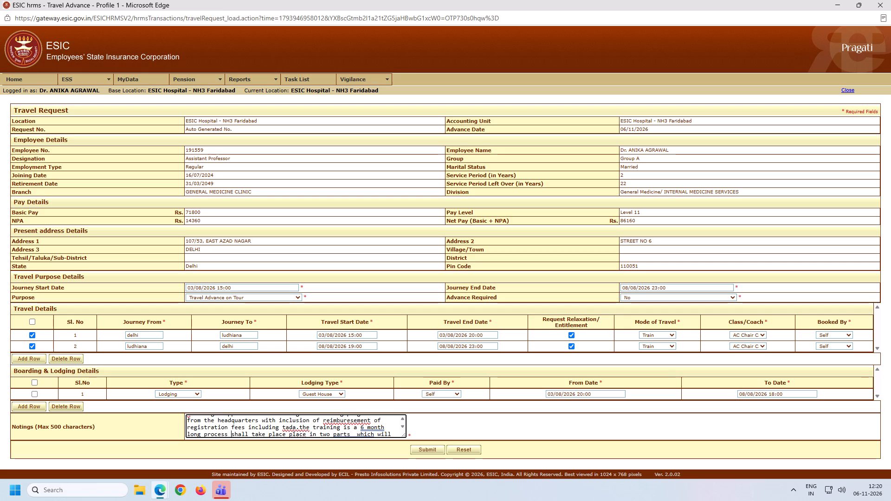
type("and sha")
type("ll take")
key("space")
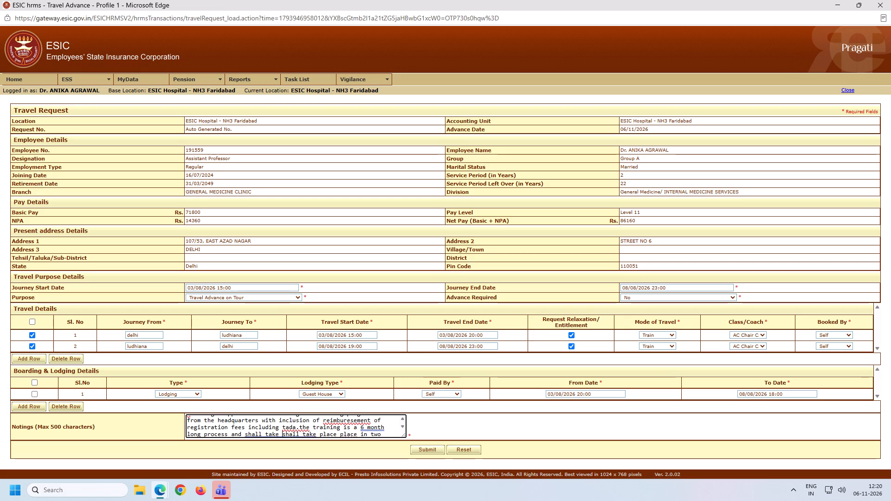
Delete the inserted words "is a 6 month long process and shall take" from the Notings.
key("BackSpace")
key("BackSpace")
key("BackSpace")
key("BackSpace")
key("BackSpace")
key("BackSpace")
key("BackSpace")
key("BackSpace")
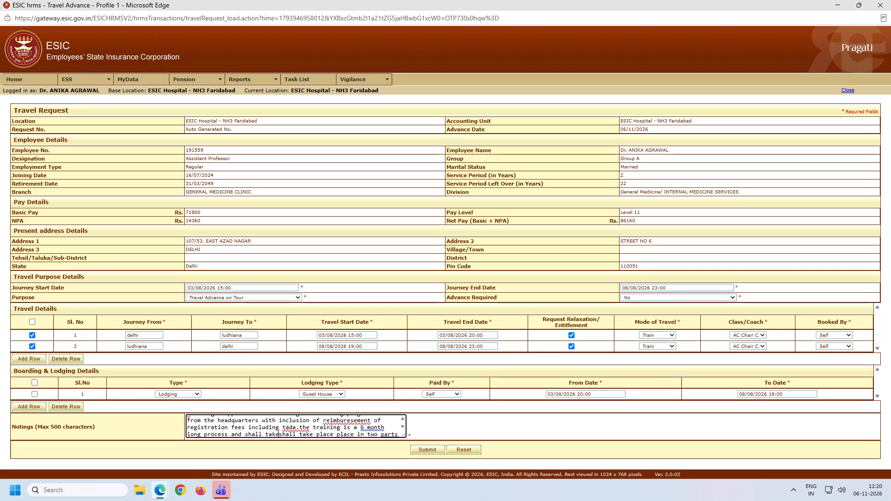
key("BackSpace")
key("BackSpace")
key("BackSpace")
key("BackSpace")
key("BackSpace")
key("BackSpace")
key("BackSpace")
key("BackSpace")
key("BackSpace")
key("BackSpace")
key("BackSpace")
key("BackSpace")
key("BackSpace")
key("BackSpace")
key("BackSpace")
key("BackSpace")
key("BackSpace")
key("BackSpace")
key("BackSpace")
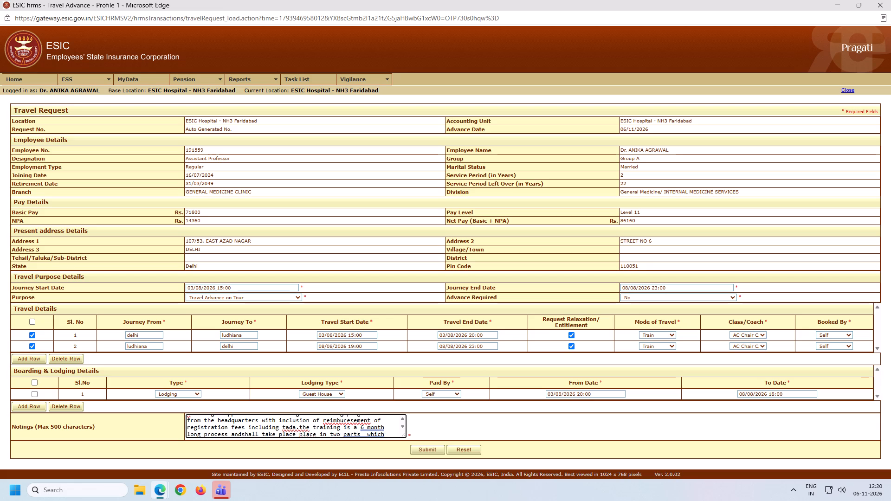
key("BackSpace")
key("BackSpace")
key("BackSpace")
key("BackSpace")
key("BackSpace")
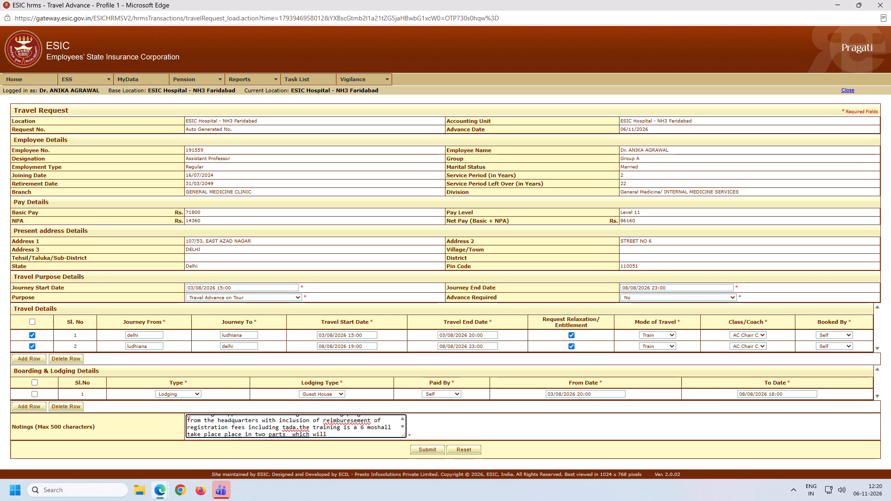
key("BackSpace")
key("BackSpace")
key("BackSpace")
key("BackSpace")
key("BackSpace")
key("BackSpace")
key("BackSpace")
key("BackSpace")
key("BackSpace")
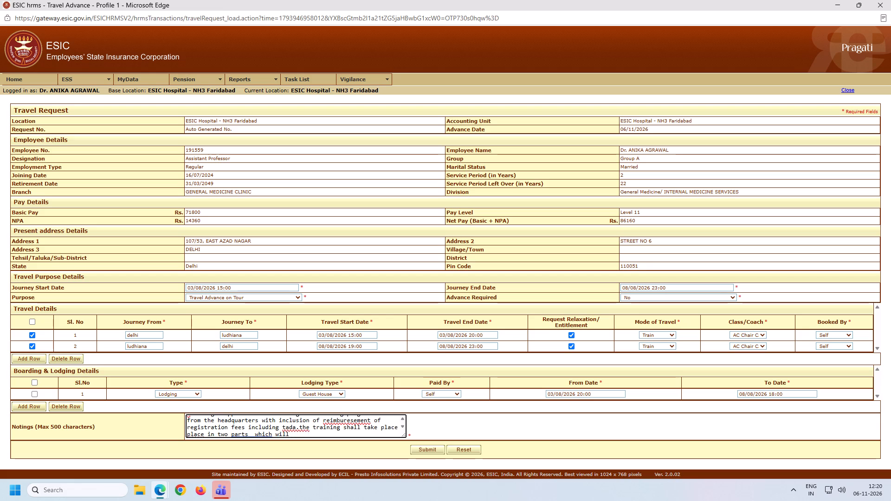
Insert "the second part of which is scheduled in february 2027" after "in two parts" in the Notings.
left_click(250, 435)
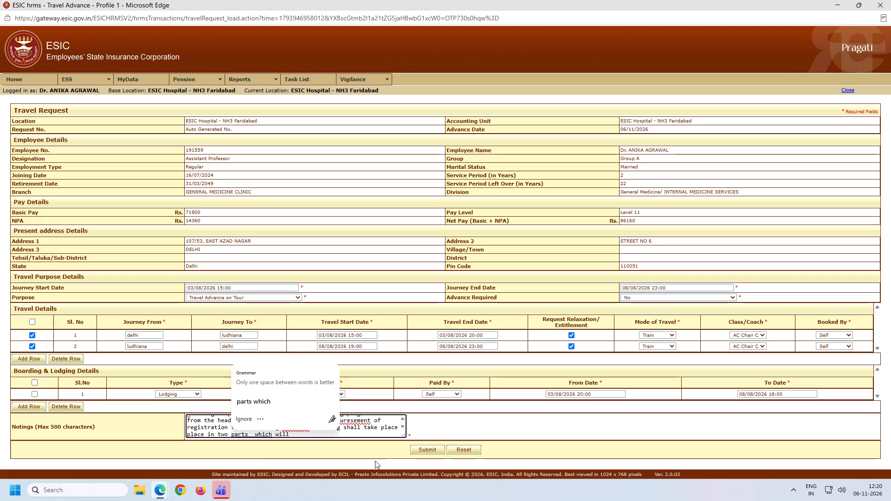
key("BackSpace")
key("period")
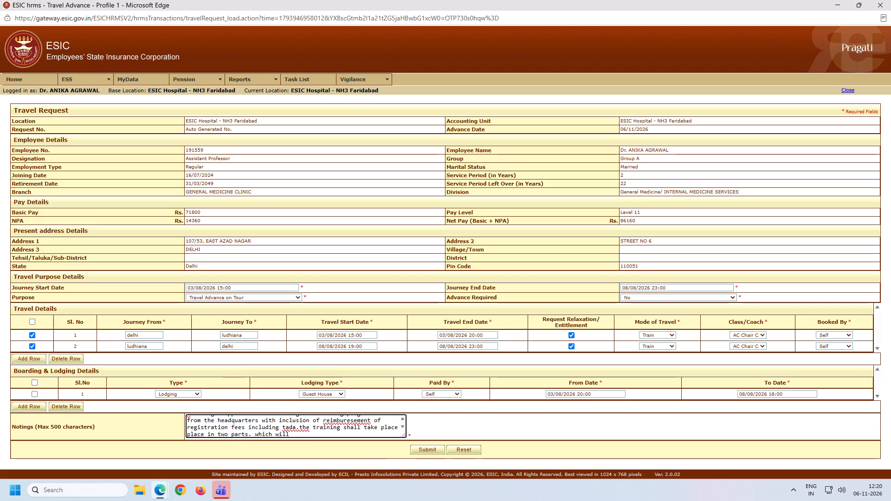
key("space")
key("BackSpace")
key("BackSpace")
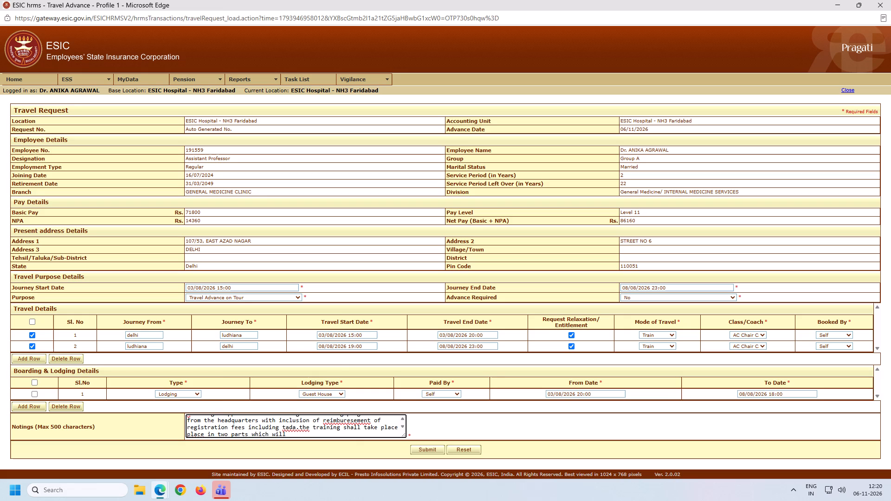
type(",")
key("space")
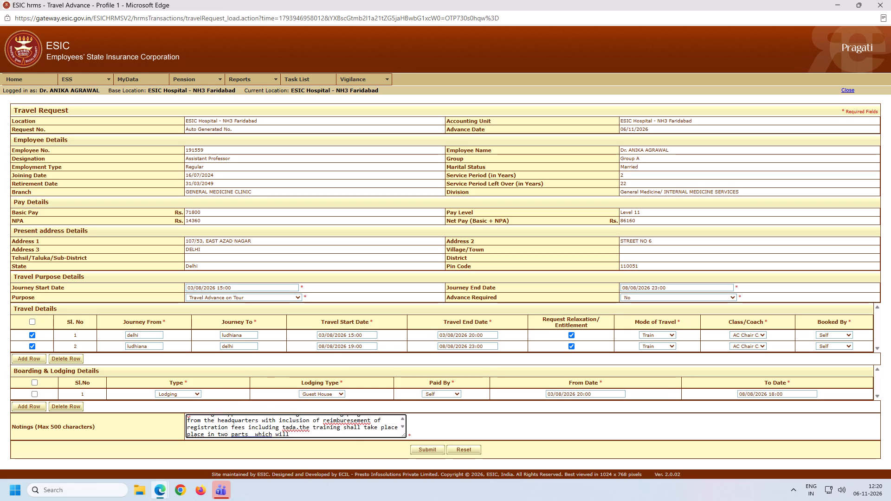
type("the second part of which is")
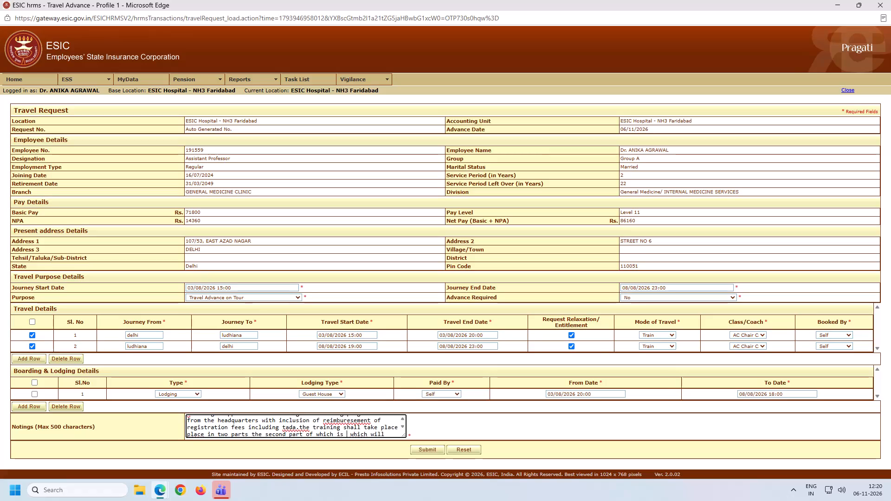
key("space")
type("scheduled in february 20")
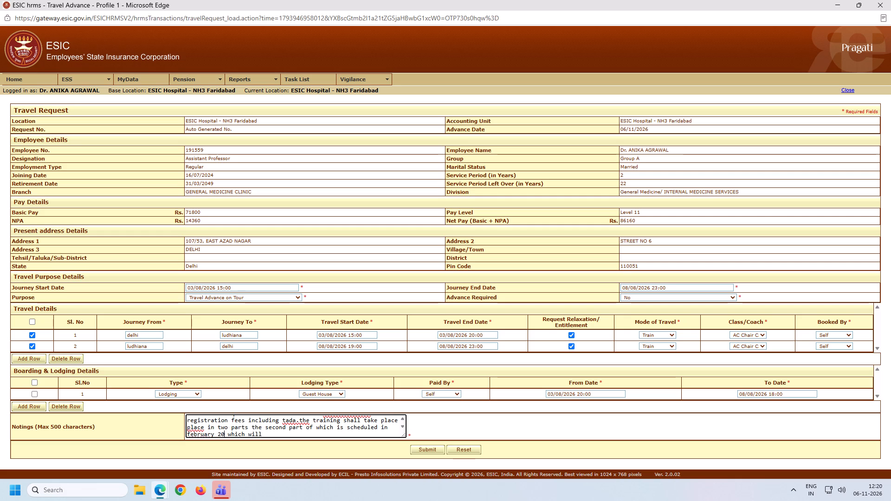
type("27")
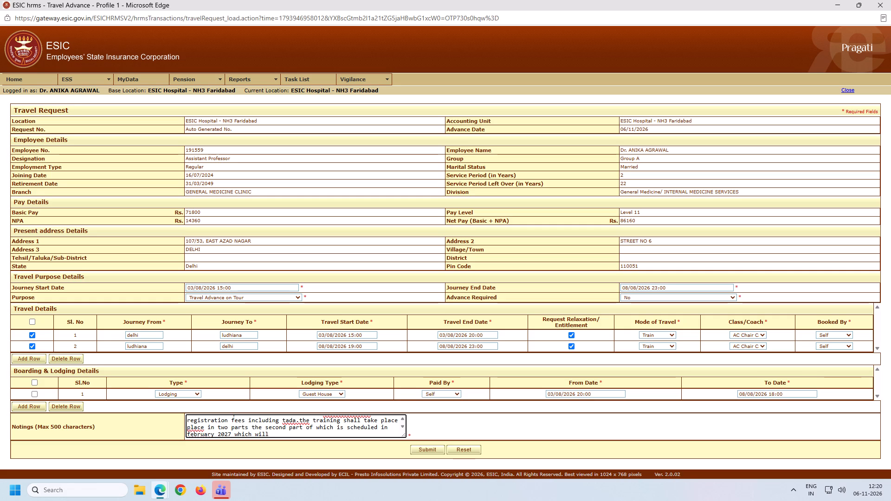
Continue the Notings after "february 2027" with ". at present i am applying for registration fees rs.21240".
type(". at preent")
key("space")
key("BackSpace")
key("BackSpace")
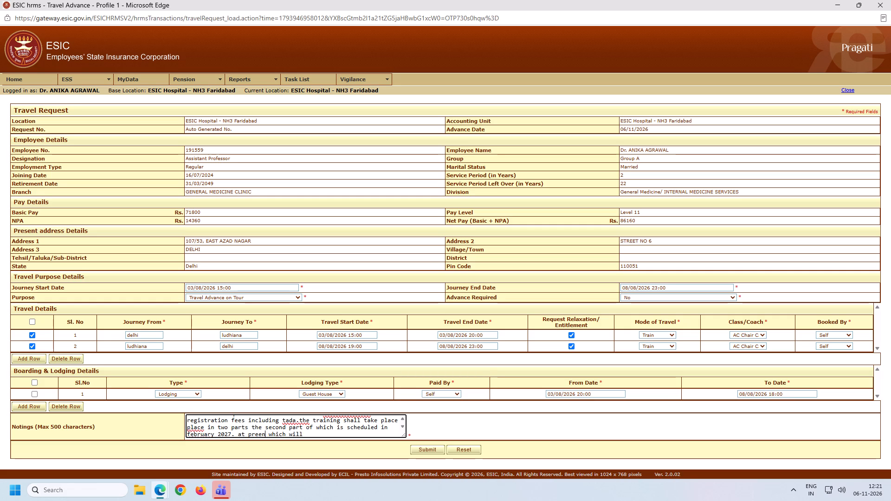
key("BackSpace")
key("BackSpace")
type("sent")
key("space")
type("i am applying for")
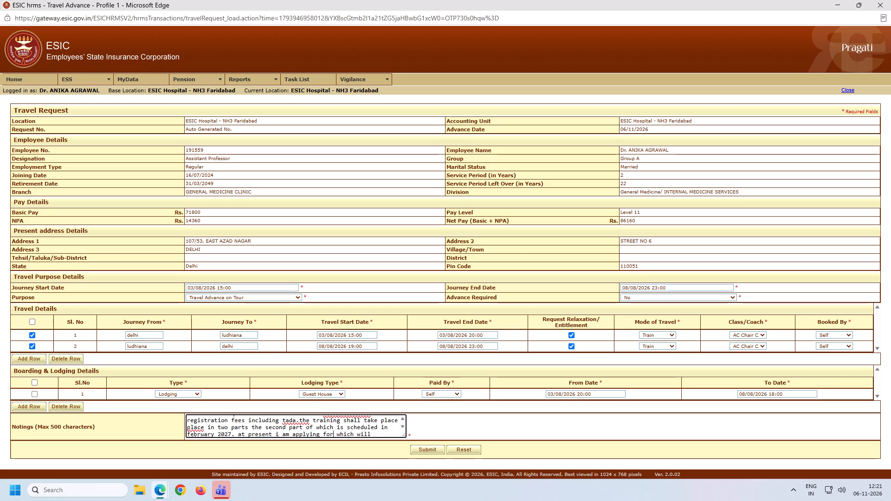
key("space")
key("c")
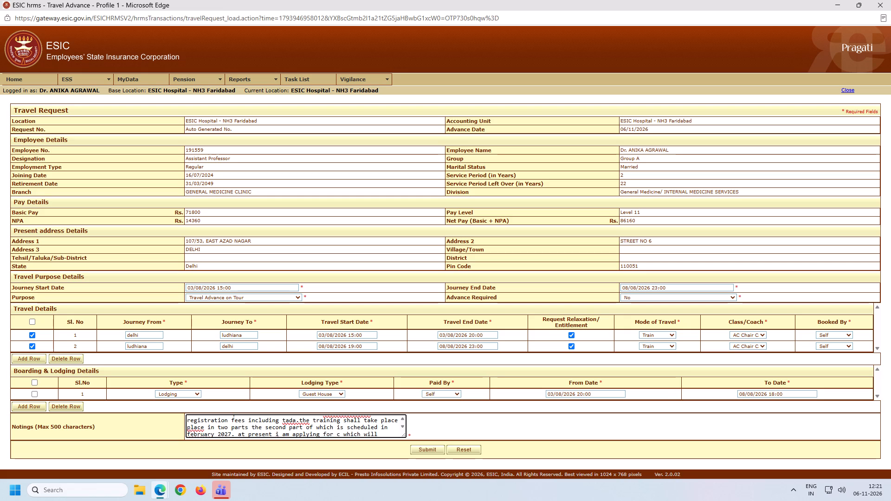
key("BackSpace")
type("registratio")
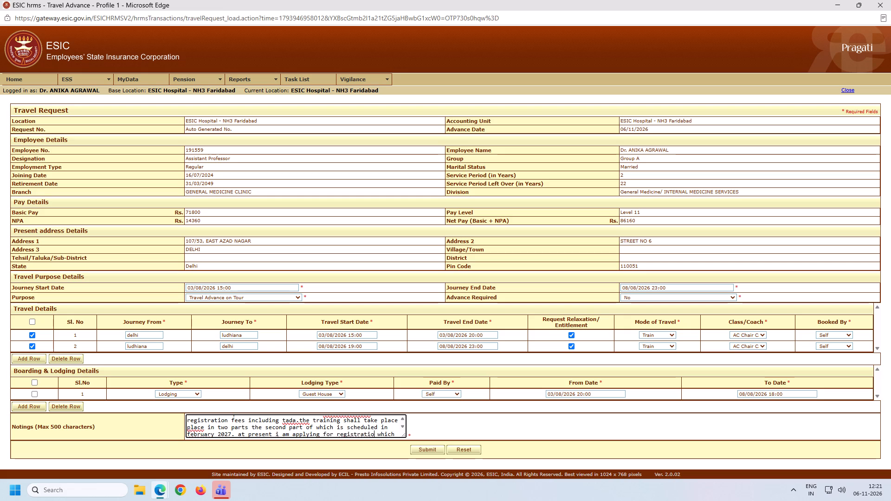
type("n fees")
key("shift+parenleft")
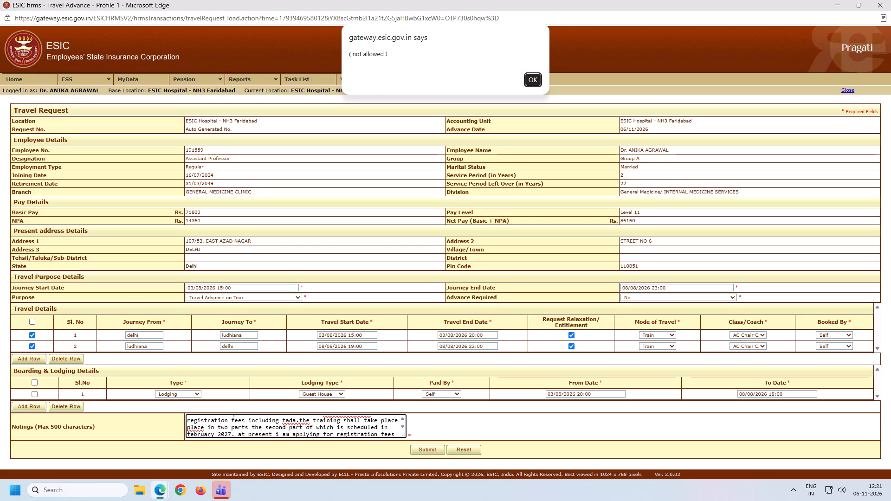
key("Return")
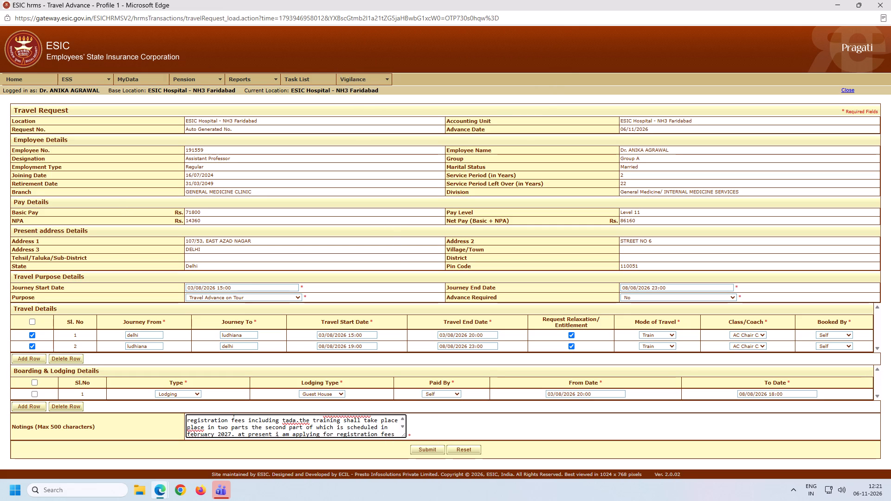
key("space")
type("rs.")
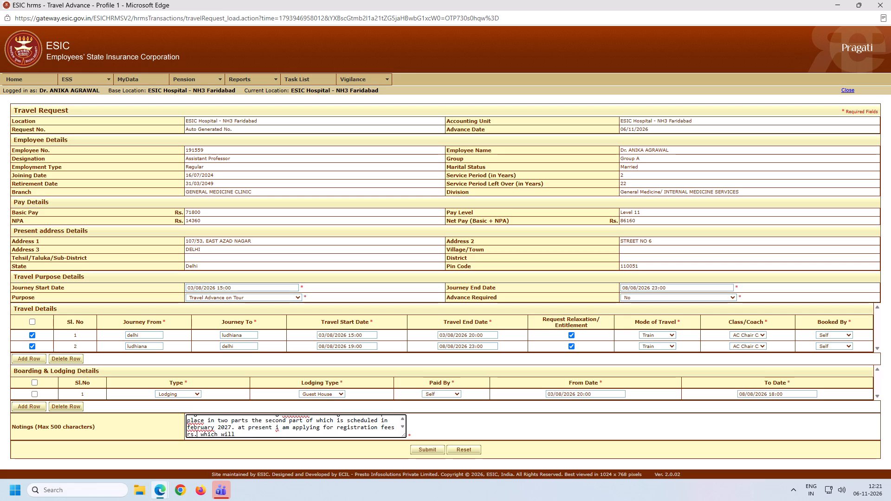
type("21240")
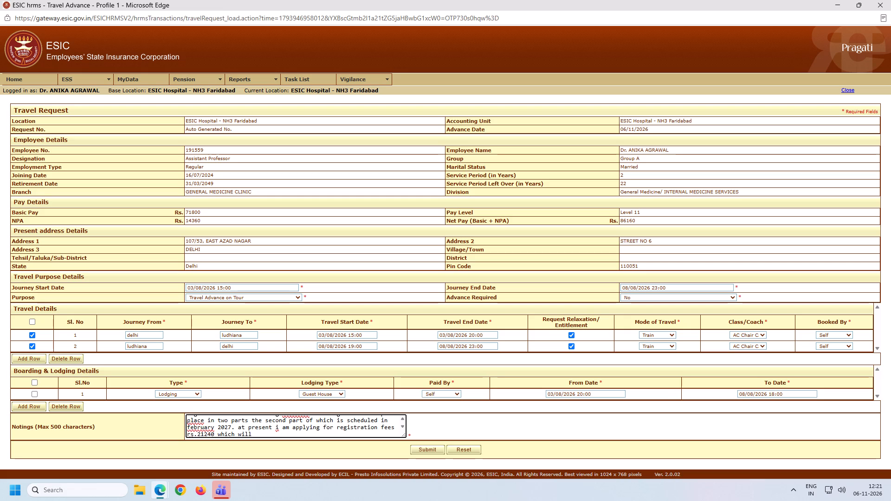
Add "and tada for the first on site session." after "rs.21240" in the Notings.
key("space")
type("and ta")
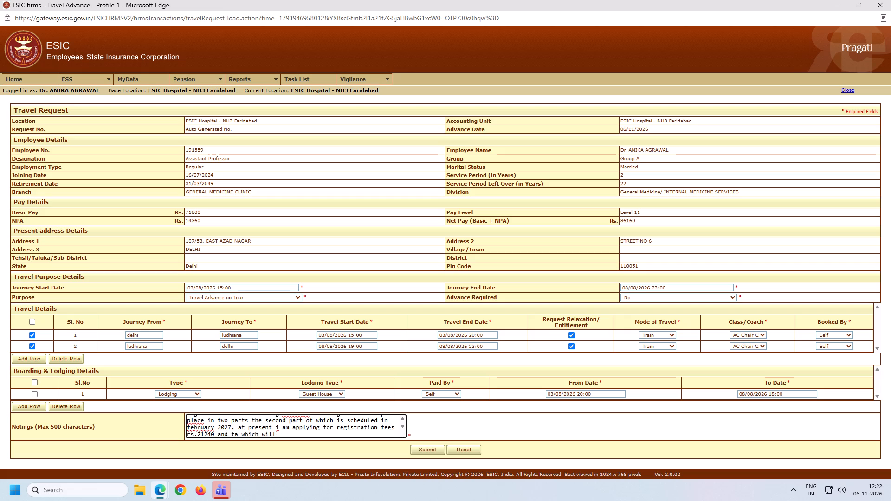
type("da")
key("space")
key("d")
key("BackSpace")
type("for the")
key("space")
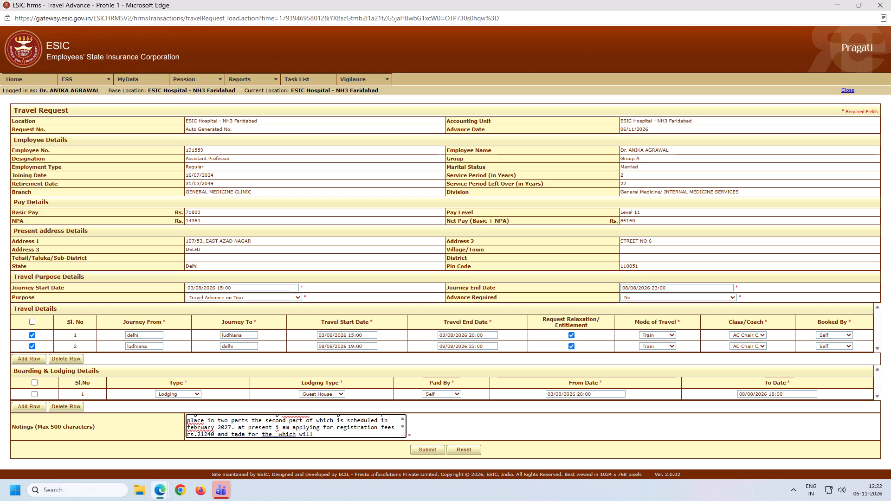
type("first on site session")
key("period")
Replace the word "which" with "i" before "will" at the end of the Notings.
key("Right")
key("Right")
key("Right")
key("Right")
key("Right")
key("Right")
key("BackSpace")
key("BackSpace")
key("BackSpace")
key("BackSpace")
key("BackSpace")
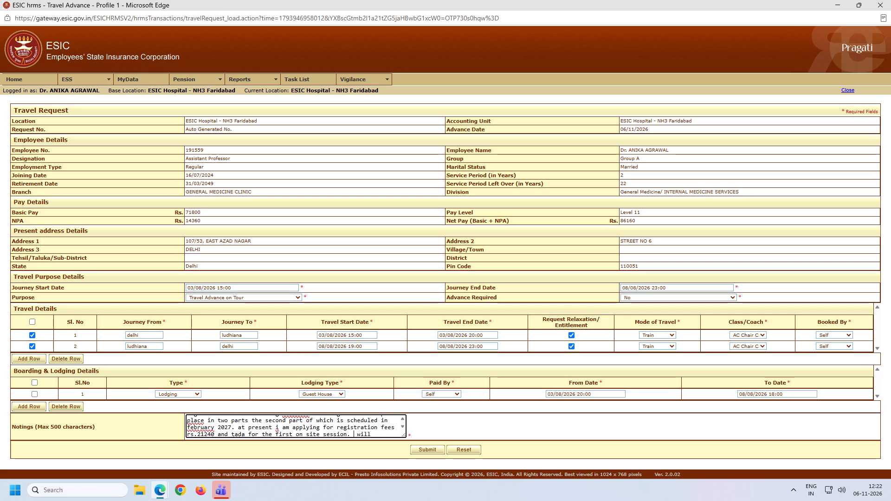
type("i")
key("space")
key("BackSpace")
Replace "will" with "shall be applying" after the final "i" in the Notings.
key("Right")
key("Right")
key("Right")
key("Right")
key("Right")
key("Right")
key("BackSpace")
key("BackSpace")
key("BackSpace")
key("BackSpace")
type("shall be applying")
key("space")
Delete the unfinished last sentence "i shall be applying" and end the Notings with "only." after "first on site session".
key("BackSpace")
key("BackSpace")
key("BackSpace")
key("BackSpace")
key("BackSpace")
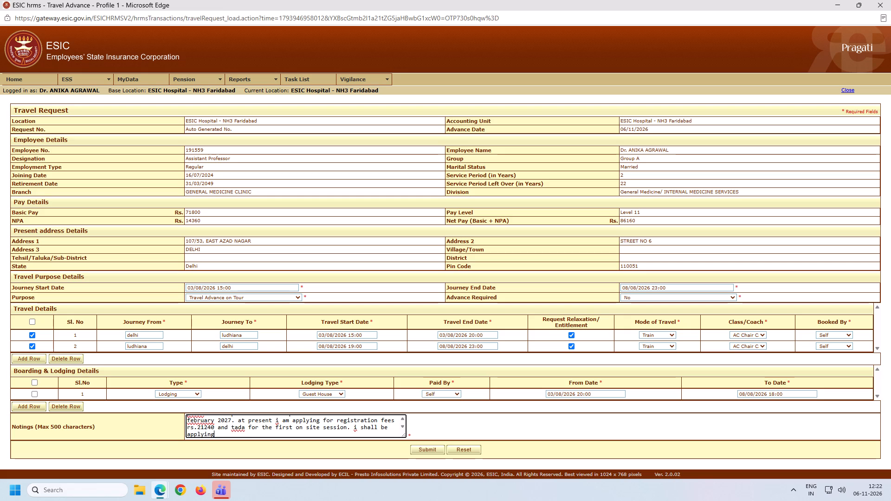
key("BackSpace")
key("BackSpace")
key("BackSpace")
key("BackSpace")
key("BackSpace")
key("BackSpace")
key("BackSpace")
key("BackSpace")
key("BackSpace")
key("BackSpace")
key("BackSpace")
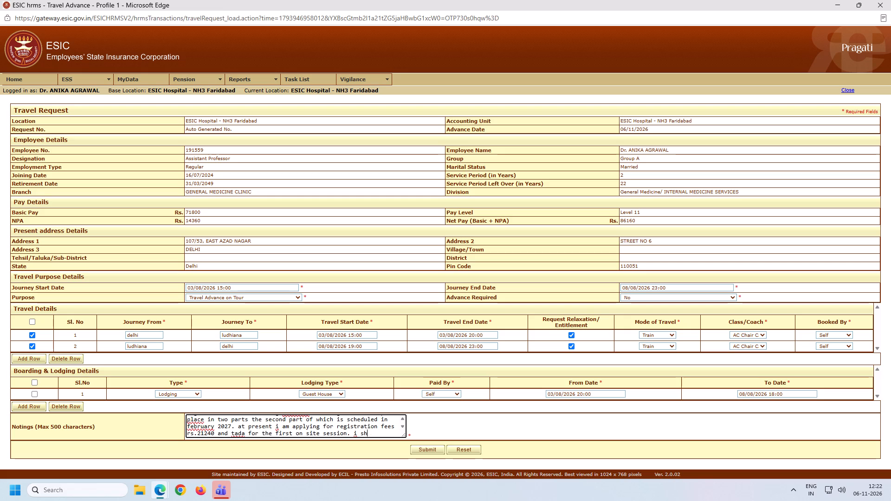
key("BackSpace")
key("BackSpace")
key("BackSpace")
key("BackSpace")
key("BackSpace")
key("BackSpace")
key("space")
type("only")
key("period")
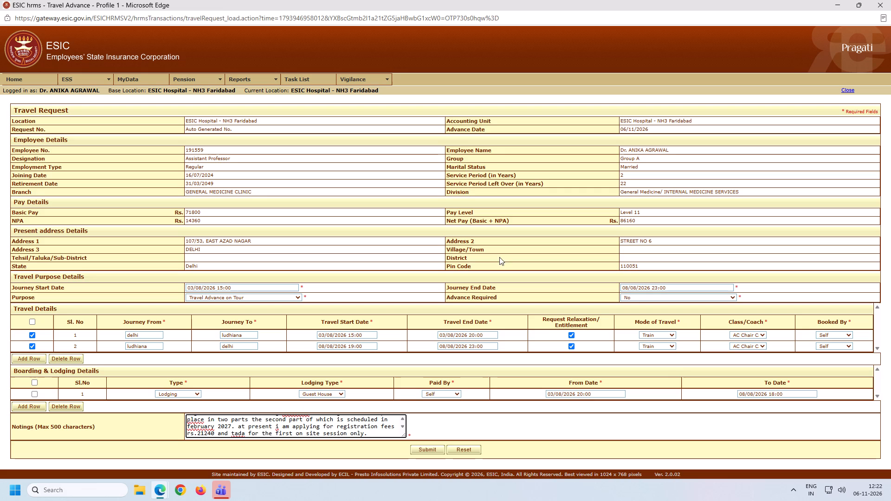
Select the guest house lodging row in the Boarding & Lodging Details.
scroll(857, 447, "down", 5)
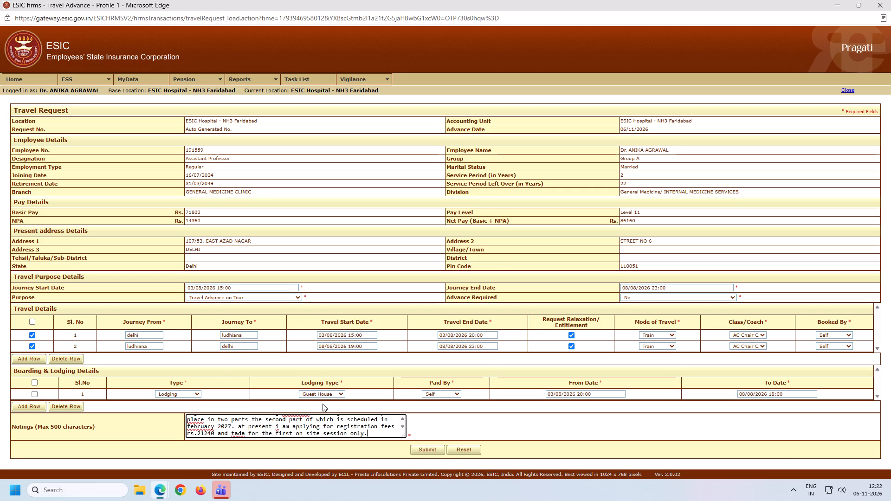
left_click(32, 393)
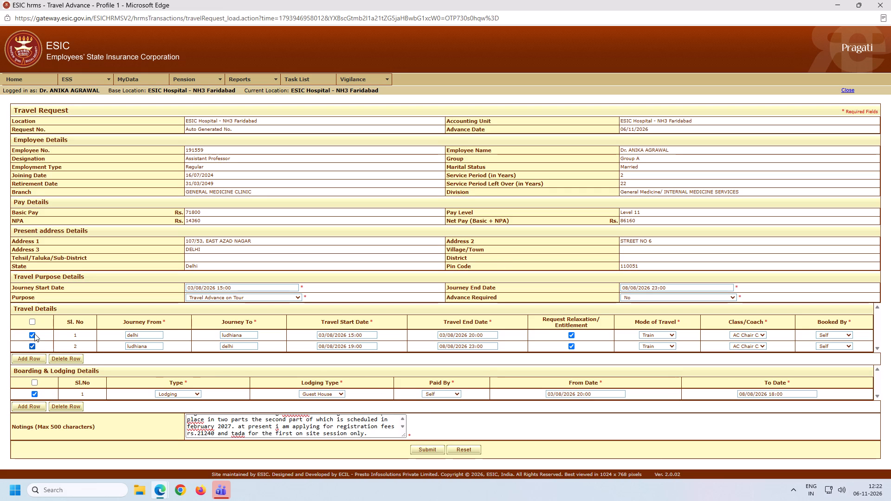
Submit the completed travel request, accepting the confirmation and acknowledging the resulting notice.
left_click(419, 449)
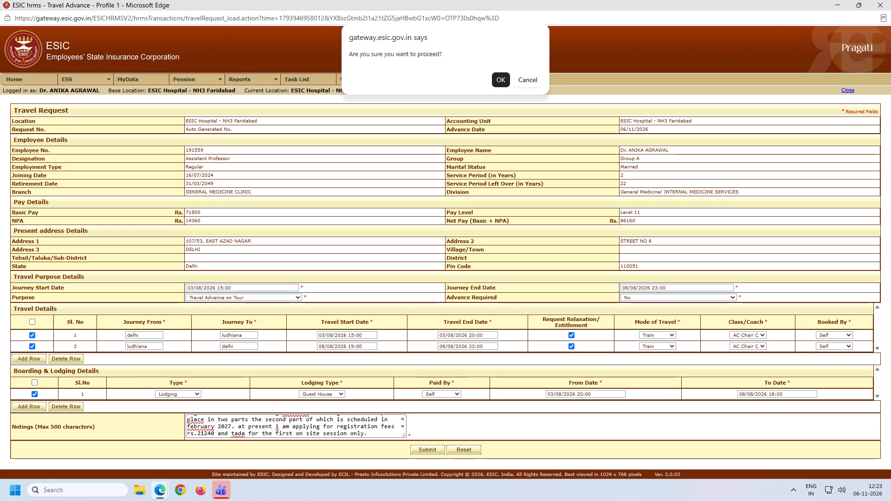
left_click(498, 78)
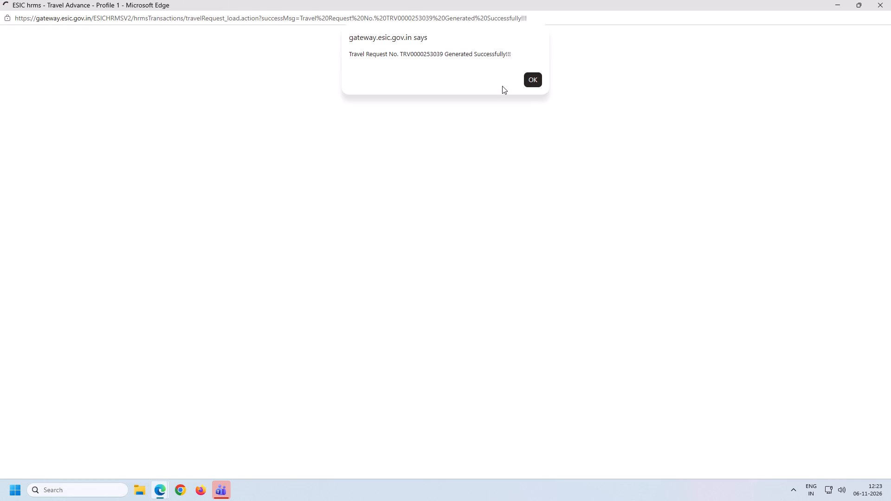
left_click(532, 82)
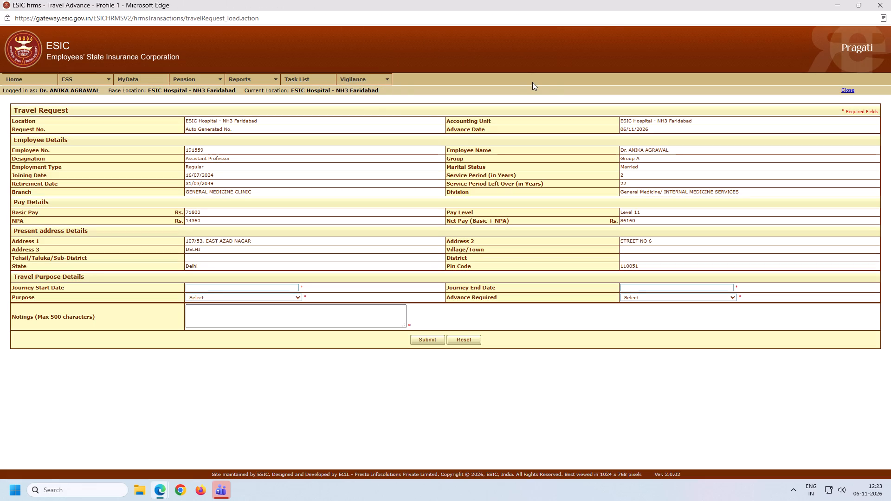
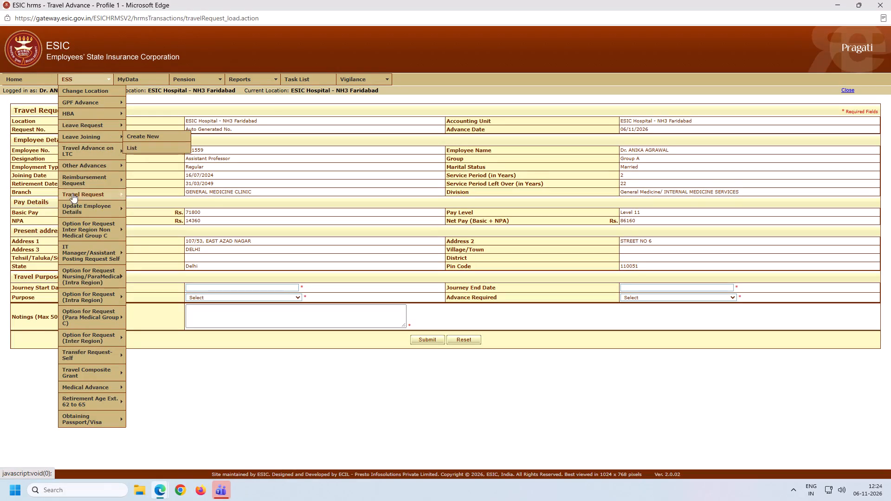
left_click(141, 203)
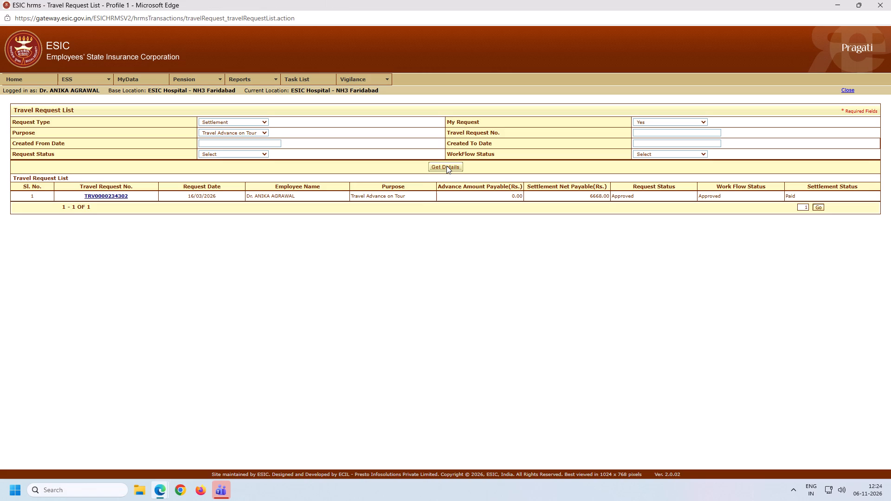
Filter the list by request status Approval In Progress, and further by created dates from 06/11/2026 to 06/11/2026.
left_click(235, 153)
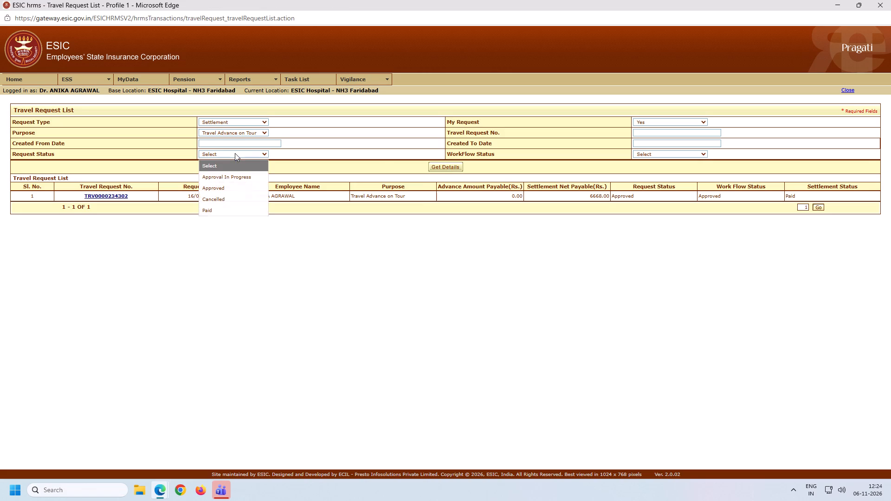
left_click(234, 177)
left_click(445, 167)
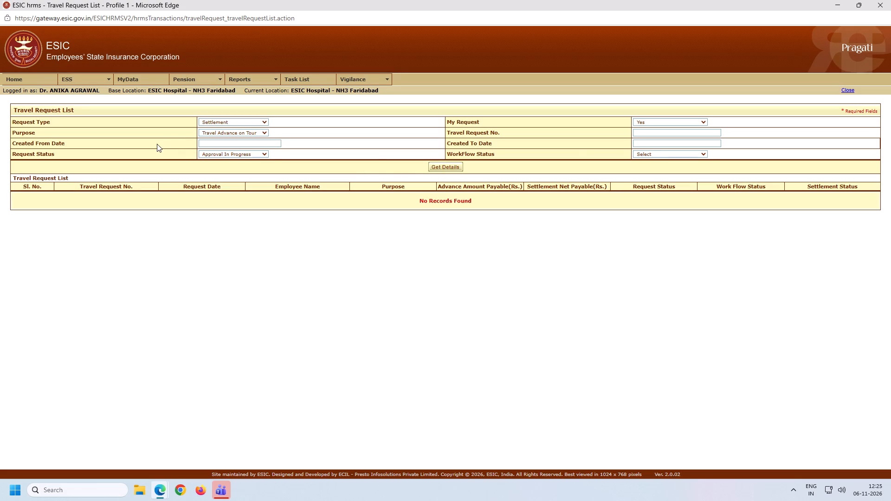
left_click(250, 145)
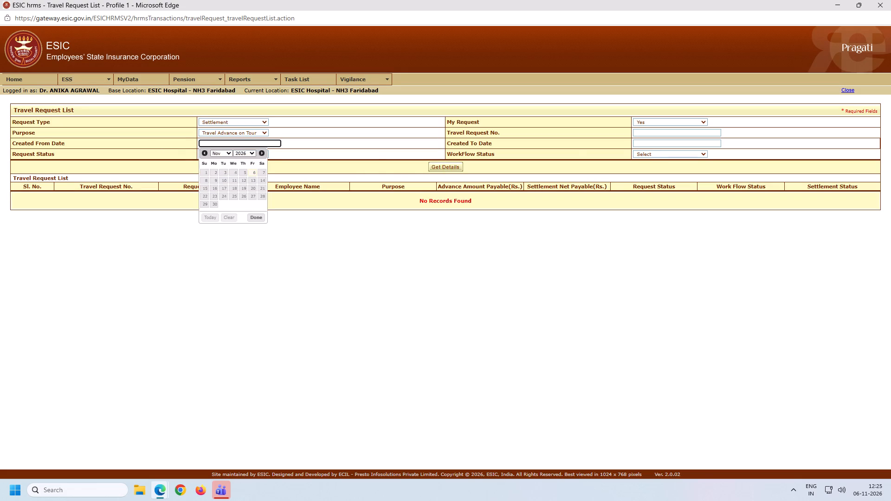
left_click(254, 171)
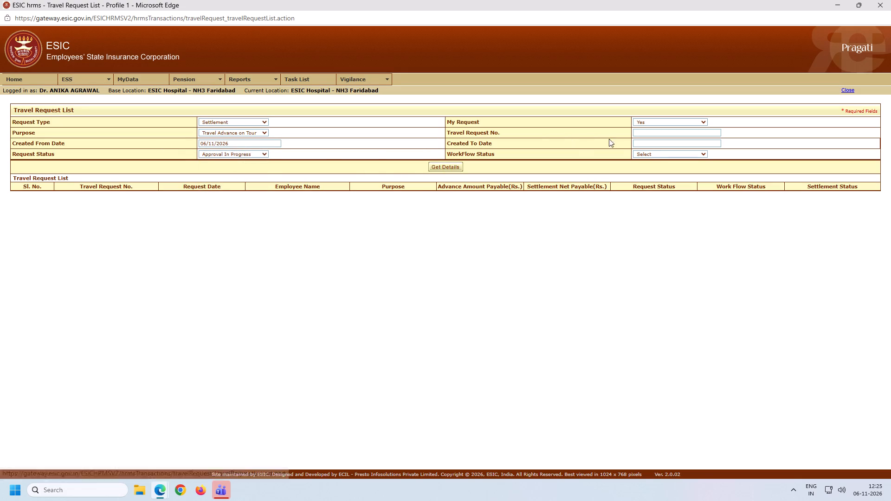
left_click(637, 142)
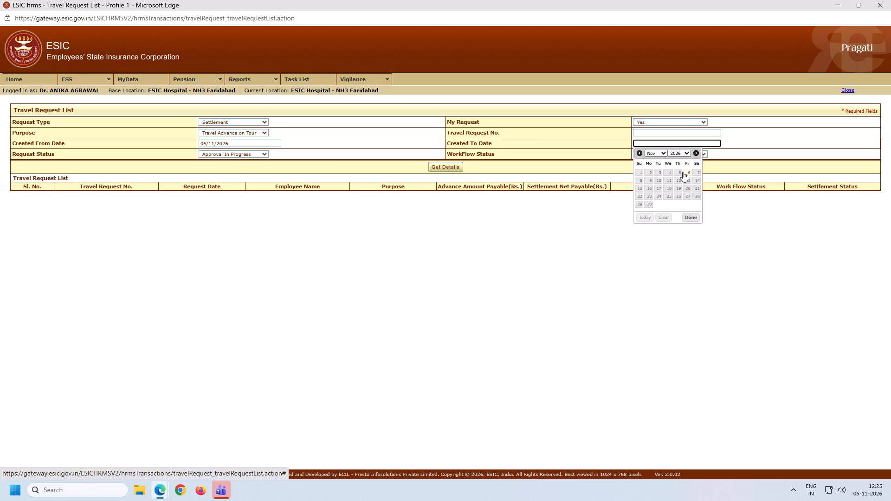
left_click(686, 172)
left_click(441, 167)
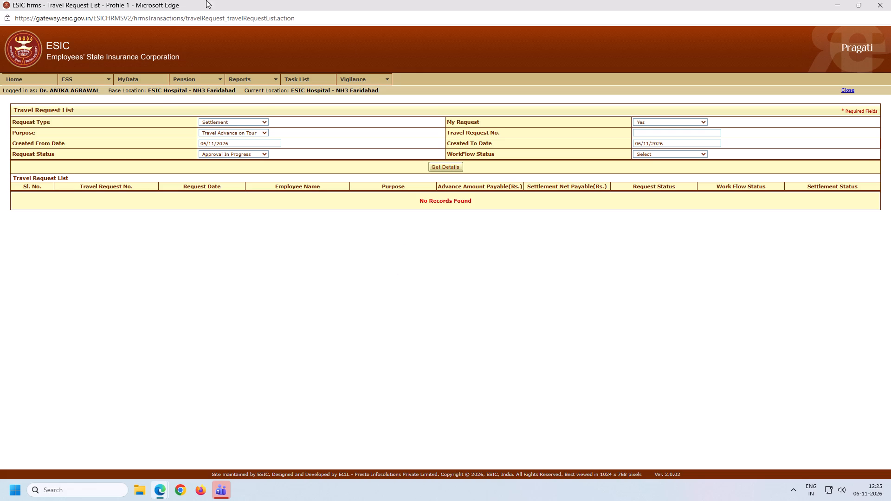
Change the request type to Advance, rerun the search and open the travel request dated 06/11/2026.
left_click(228, 120)
left_click(227, 144)
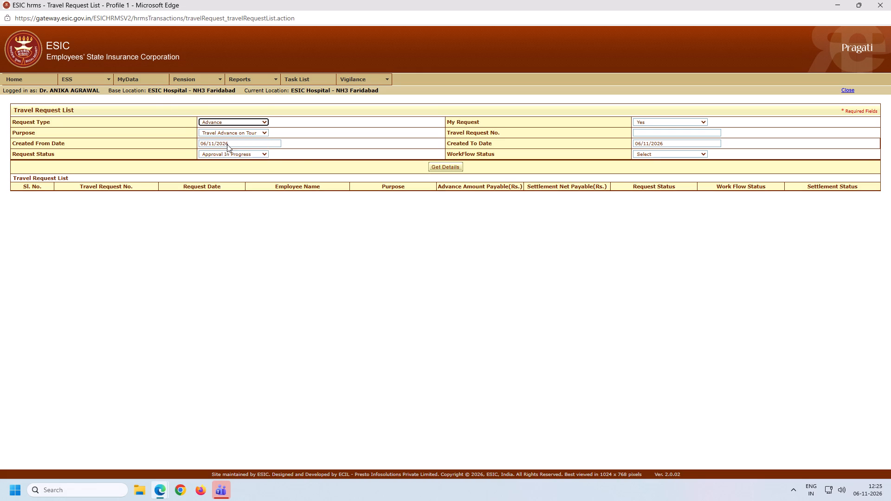
left_click(448, 167)
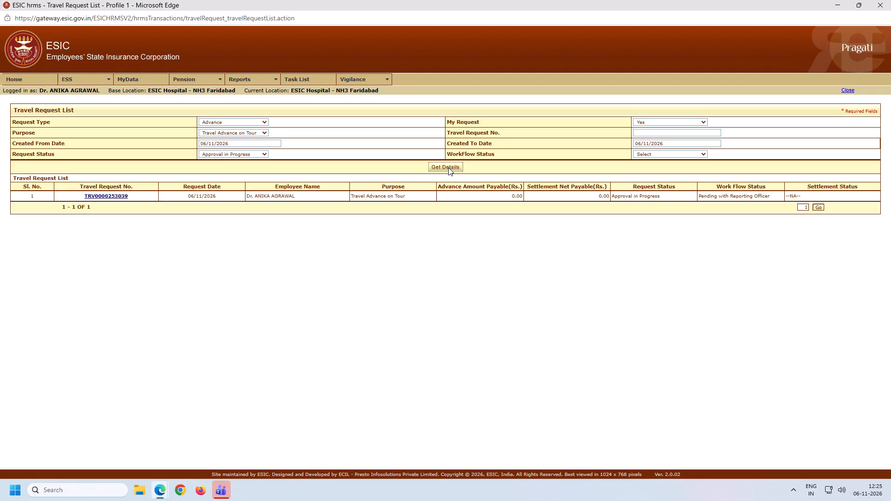
left_click(107, 195)
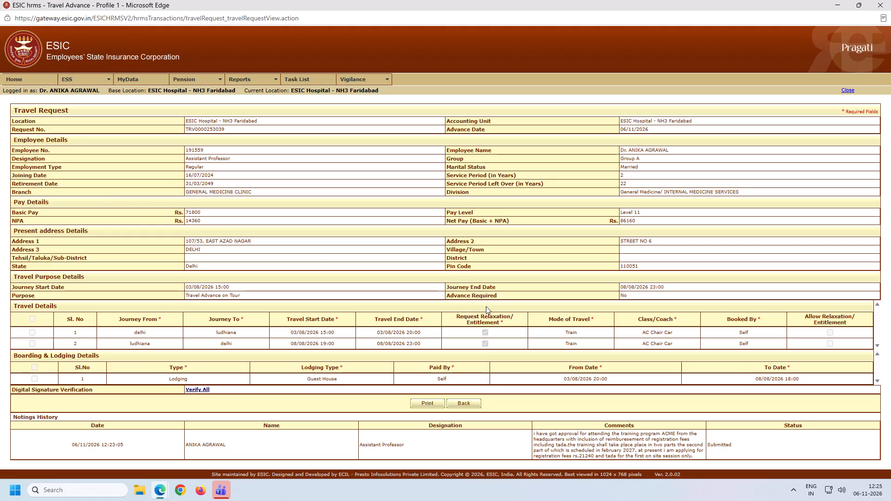
Examine the submitted request's travel, lodging and notings details, trying to tick Allow Relaxation/Entitlement for both journeys.
scroll(486, 306, "down", 2)
scroll(309, 227, "down", 1)
scroll(309, 227, "up", 1)
scroll(309, 227, "down", 2)
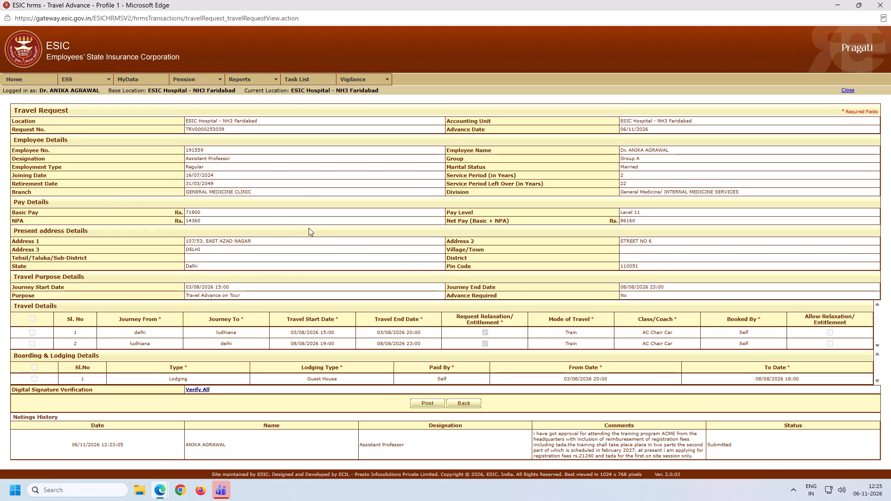
scroll(355, 247, "down", 2)
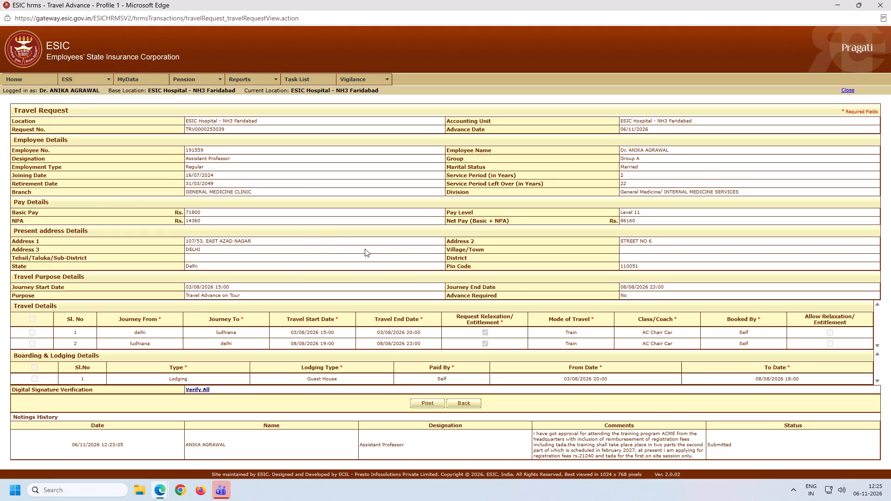
left_click(830, 332)
left_click(830, 344)
scroll(493, 386, "down", 3)
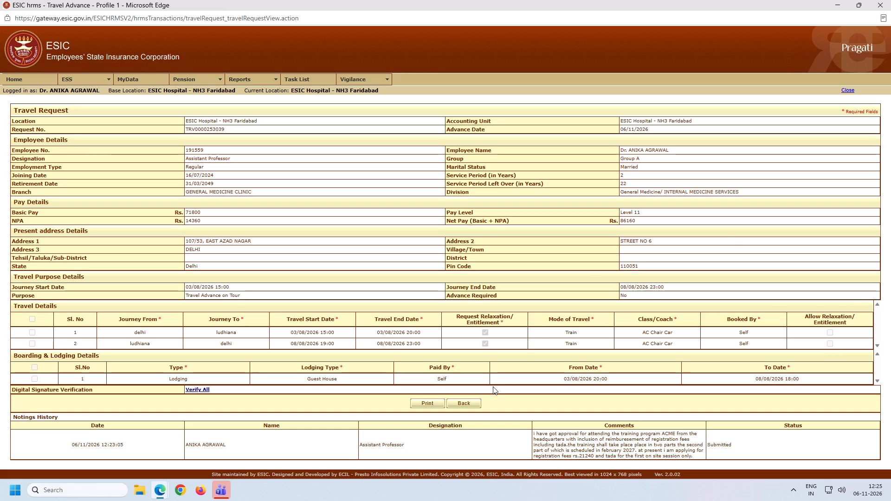
scroll(493, 386, "down", 1)
Print the submitted travel request to a PDF download.
left_click(429, 402)
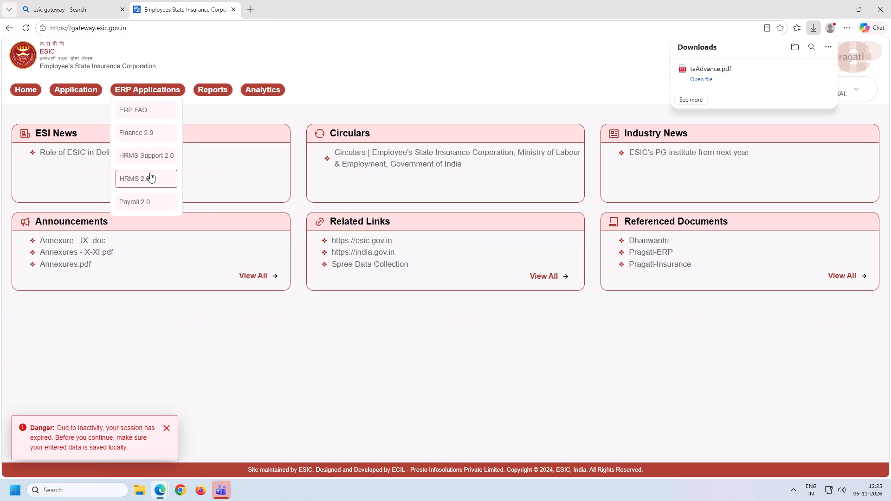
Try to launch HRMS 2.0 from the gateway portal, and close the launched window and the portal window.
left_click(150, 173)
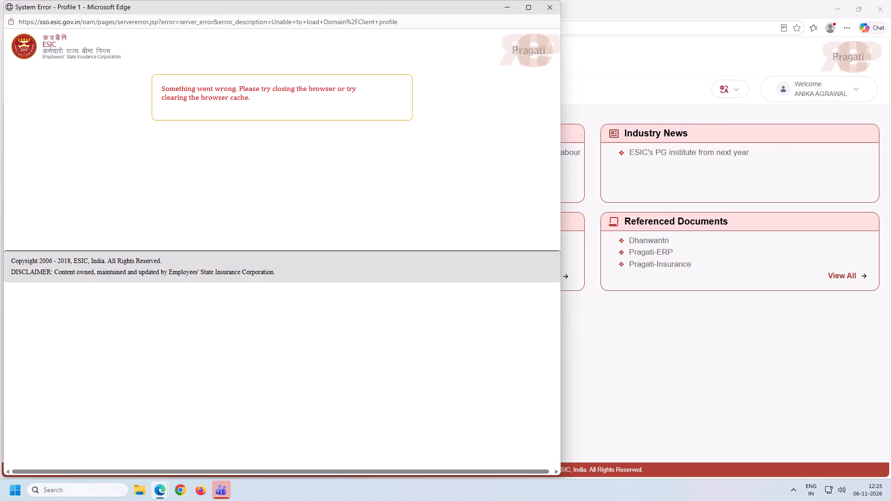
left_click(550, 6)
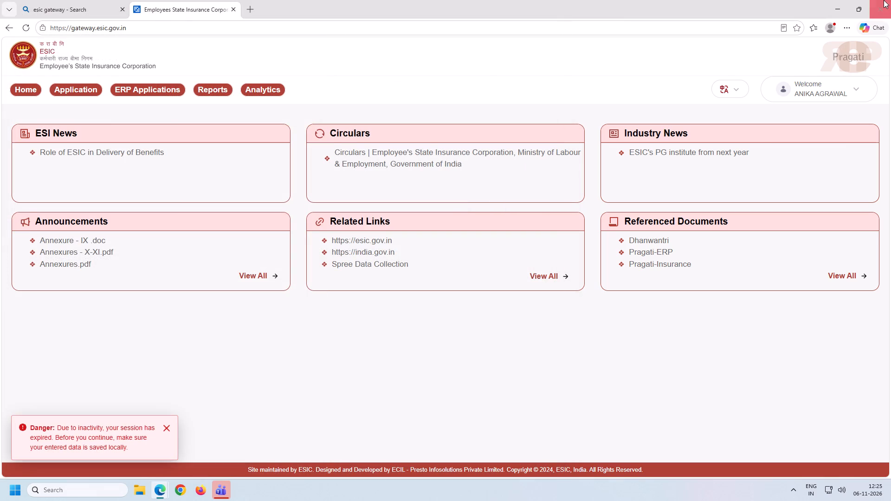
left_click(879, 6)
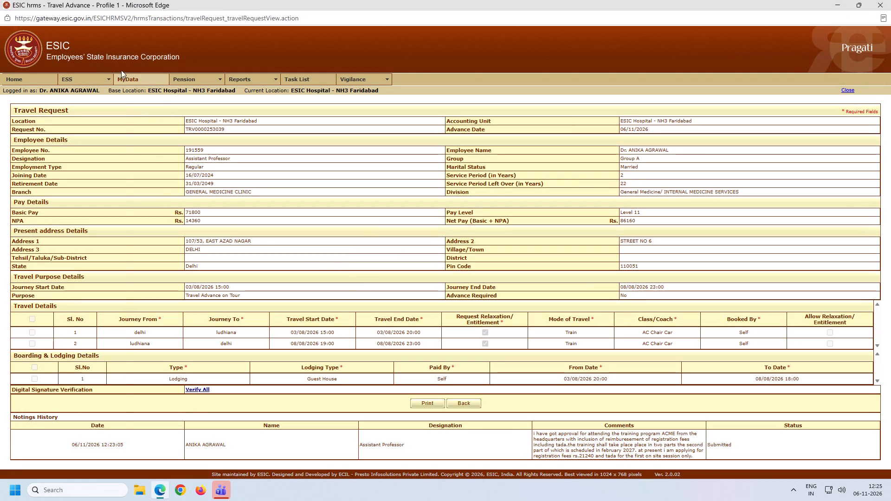
Print the submitted travel request to PDF again.
left_click(426, 401)
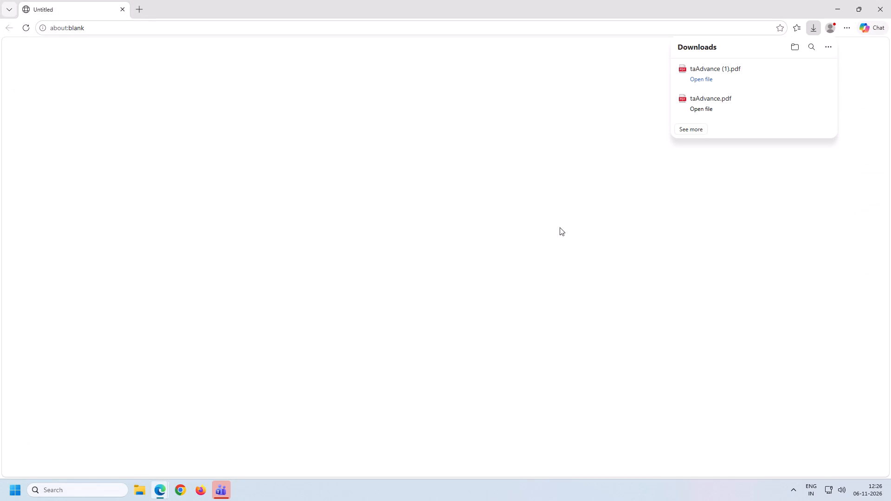
Open the taAdvance PDF from the Downloads folder and review both pages of the printed travel request.
left_click(809, 102)
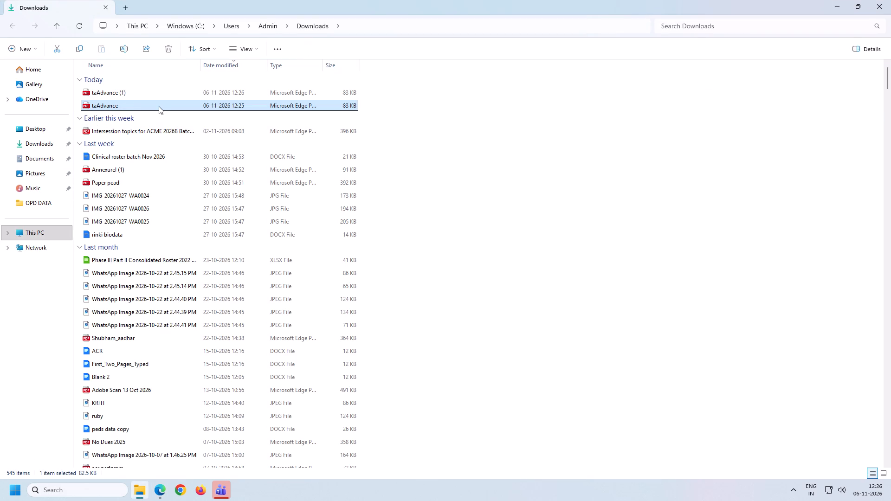
left_click(159, 106)
left_click(159, 106)
double_click(100, 106)
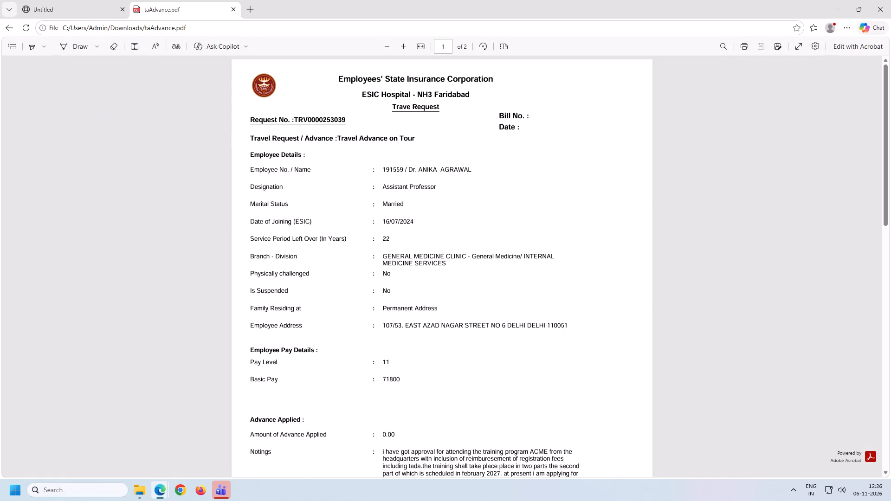
scroll(426, 334, "down", 13)
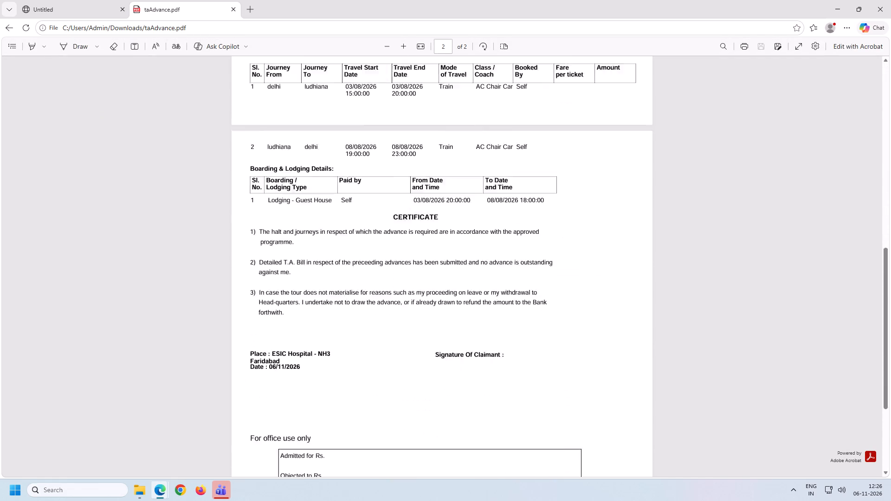
scroll(445, 334, "down", 5)
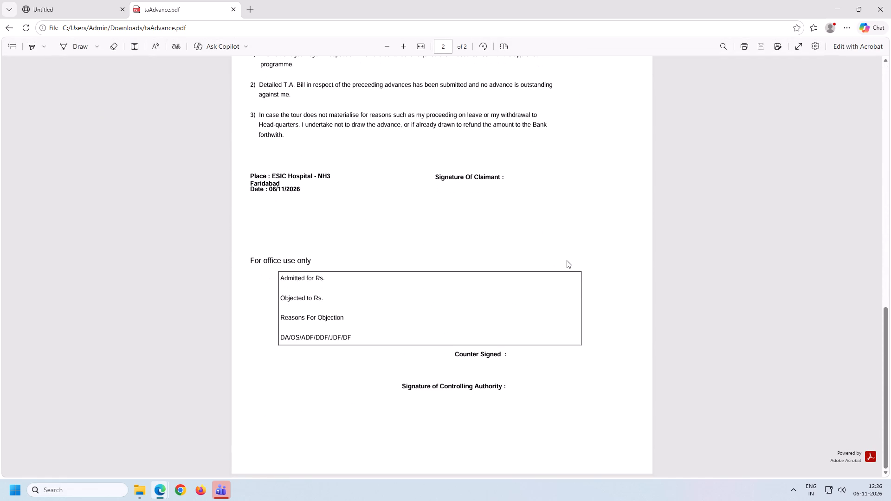
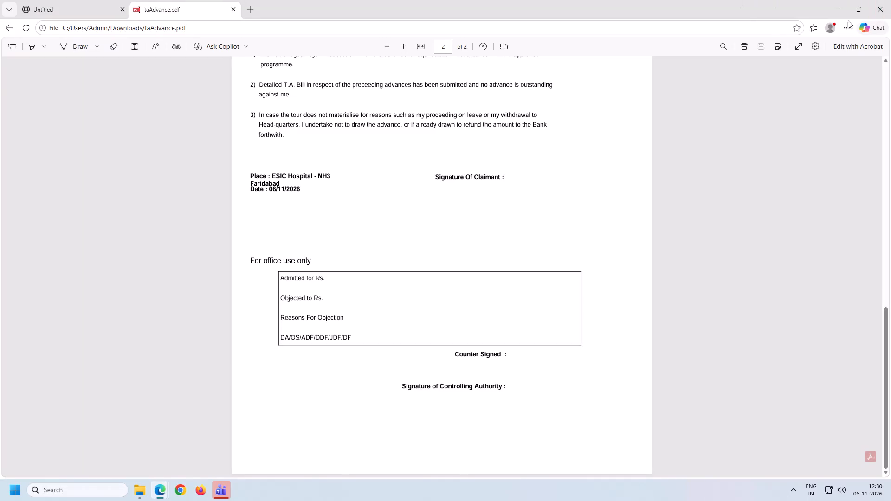
Print one single-sided portrait copy of all pages of the taAdvance PDF on the Canon MF240 Series printer.
left_click(741, 37)
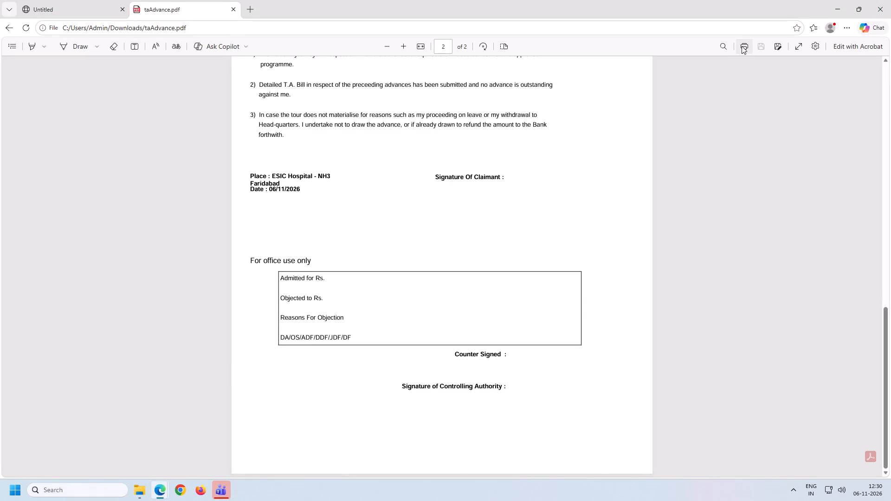
left_click(742, 46)
scroll(561, 233, "down", 3)
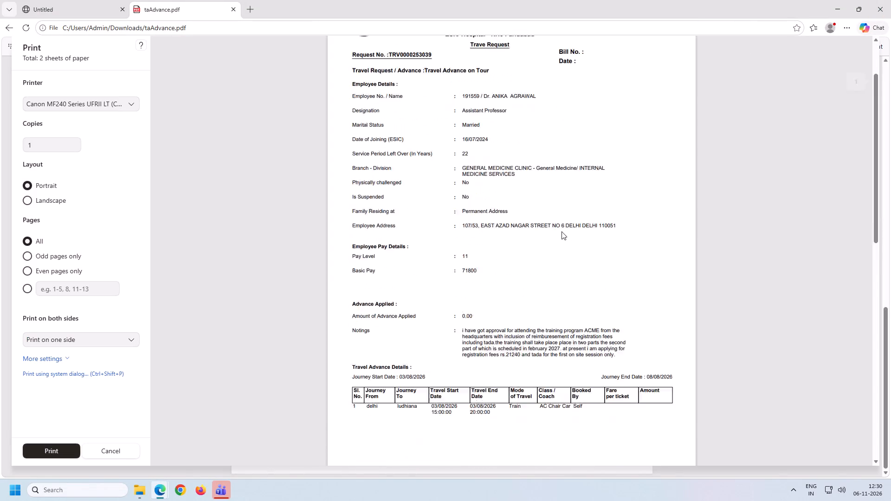
scroll(593, 224, "down", 15)
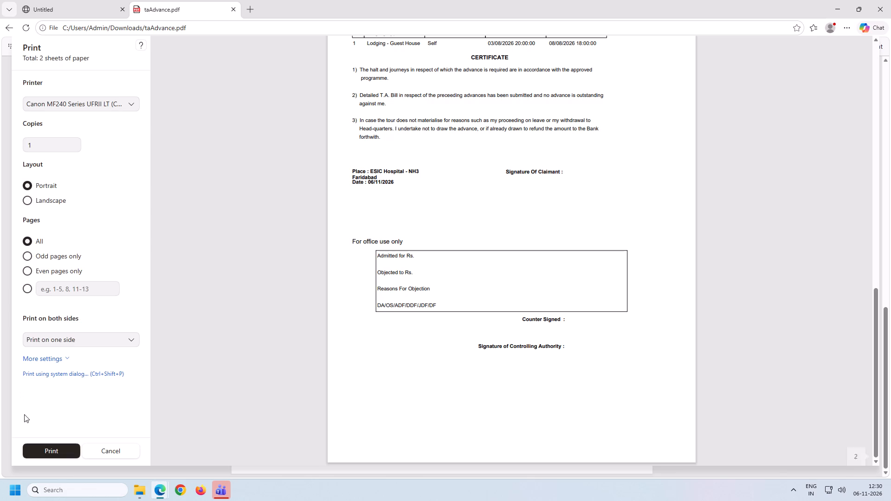
left_click(48, 450)
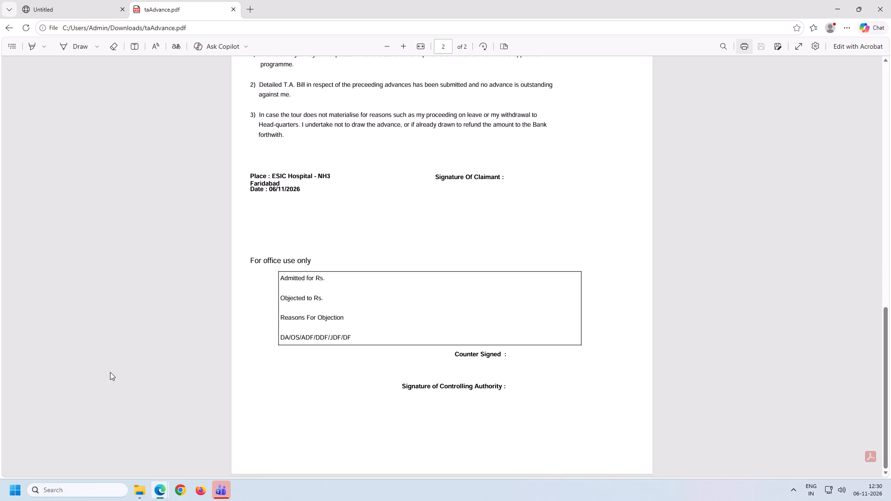
Review both pages of the travel request PDF again, from the employee and journey details to the certificate and signature sections.
scroll(302, 411, "up", 10)
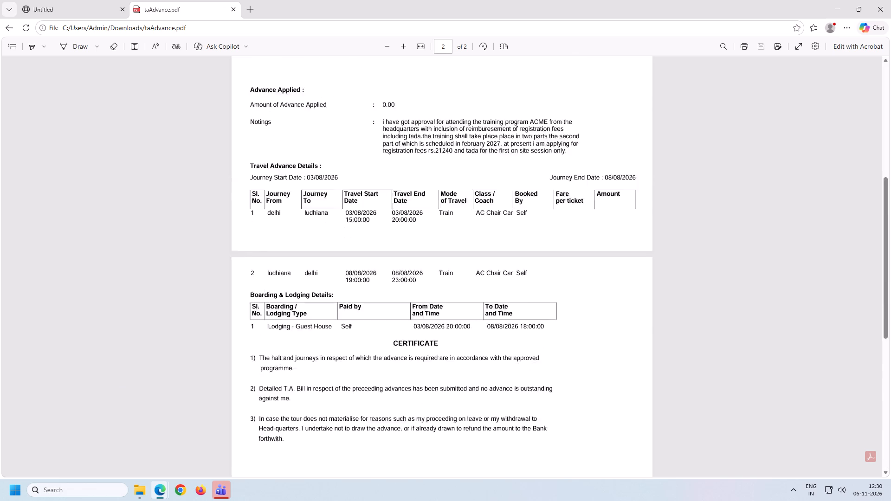
scroll(300, 411, "up", 11)
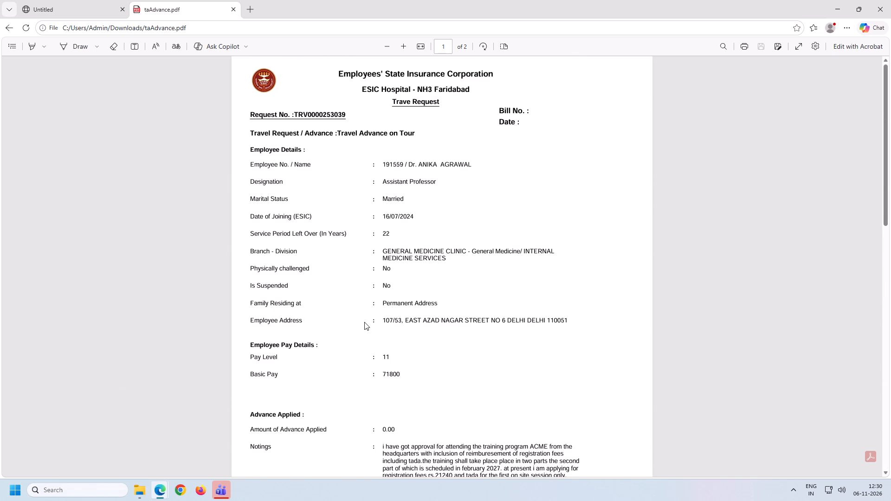
scroll(363, 322, "down", 12)
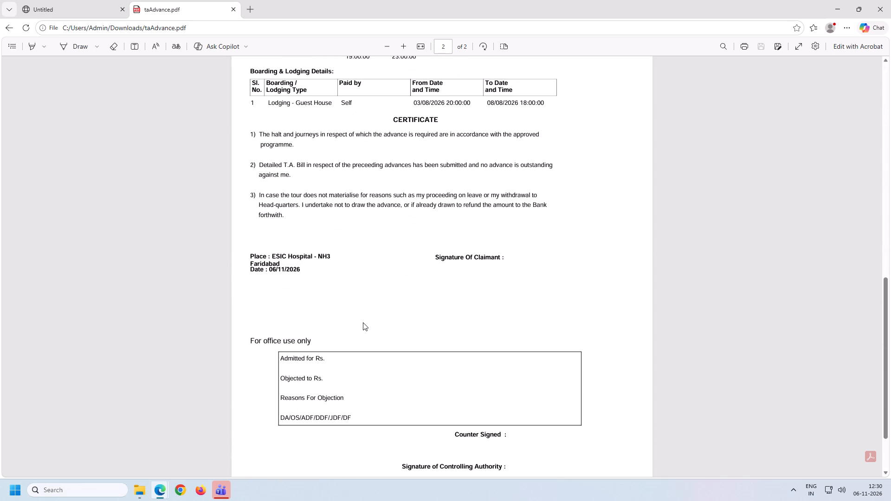
scroll(363, 322, "down", 4)
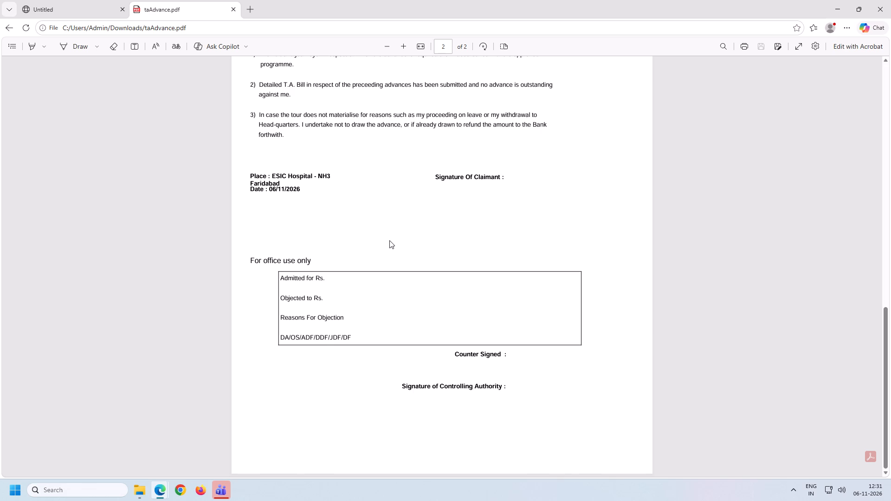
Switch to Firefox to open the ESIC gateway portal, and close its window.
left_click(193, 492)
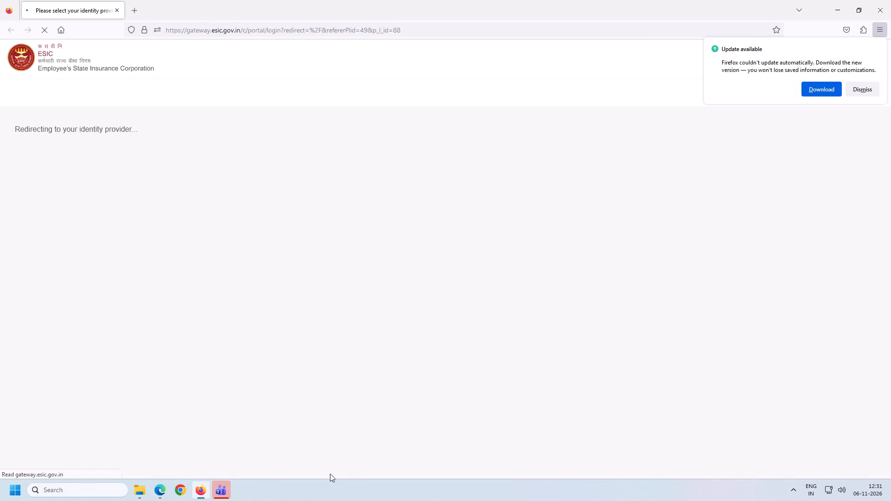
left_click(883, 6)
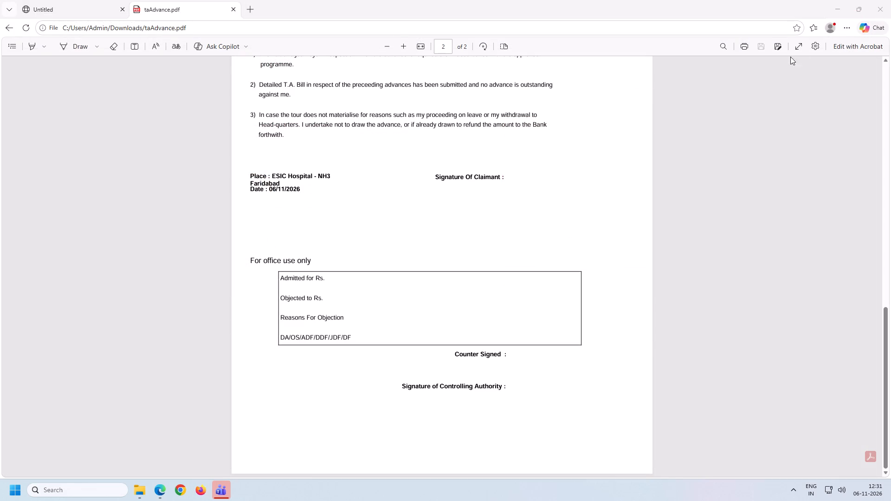
Print another single-sided portrait copy of all pages of the taAdvance PDF on the Canon MF240 Series printer.
scroll(775, 77, "up", 4)
left_click(742, 44)
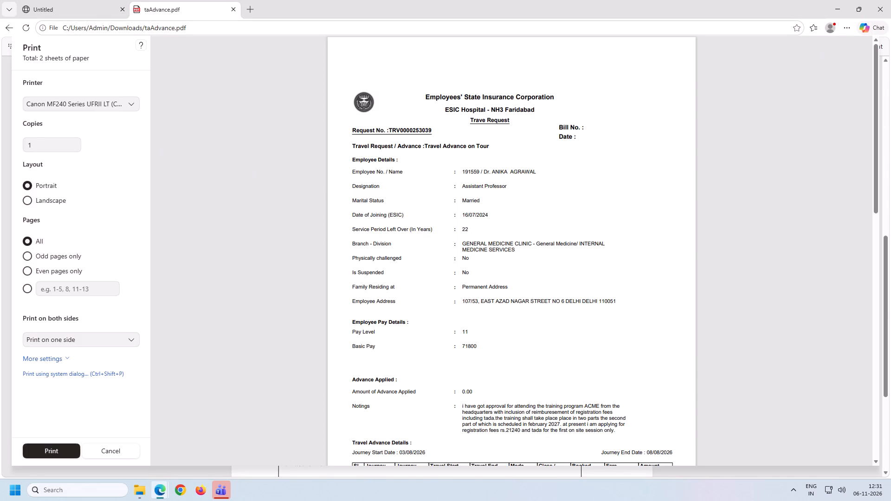
left_click(45, 452)
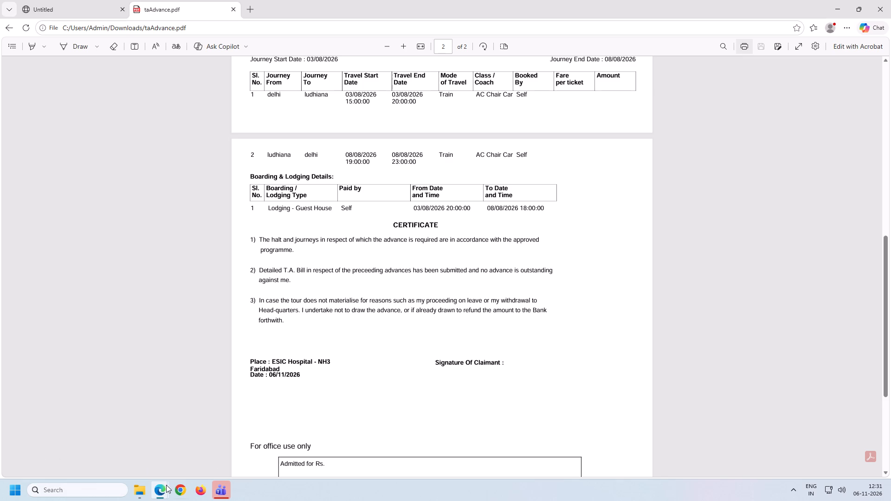
Switch to Google Chrome and open a browser window with the yogesh profile.
left_click(187, 489)
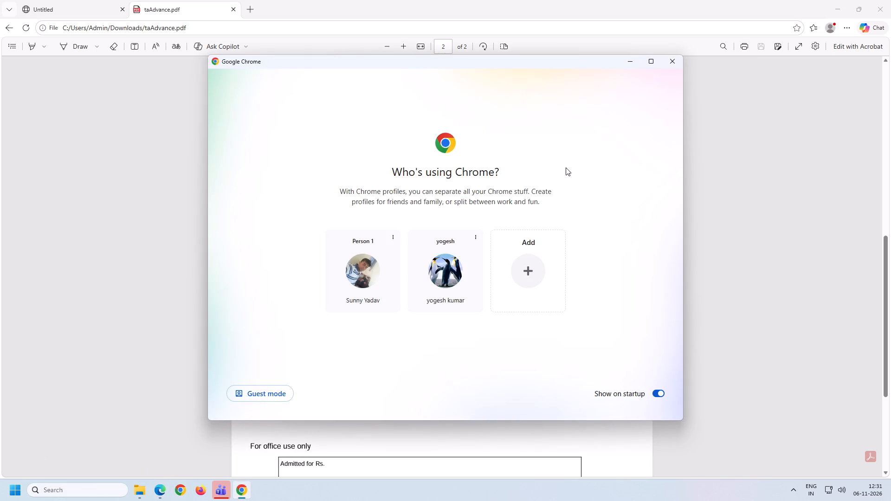
left_click(435, 261)
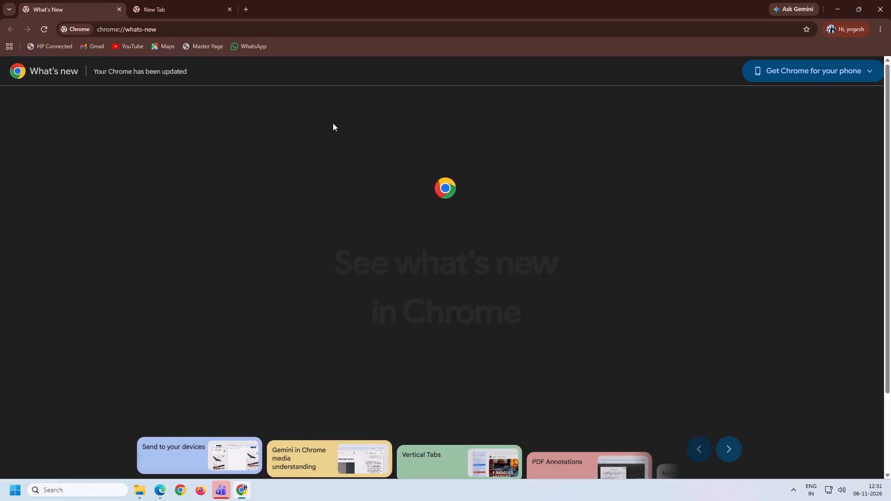
left_click(146, 42)
left_click(137, 20)
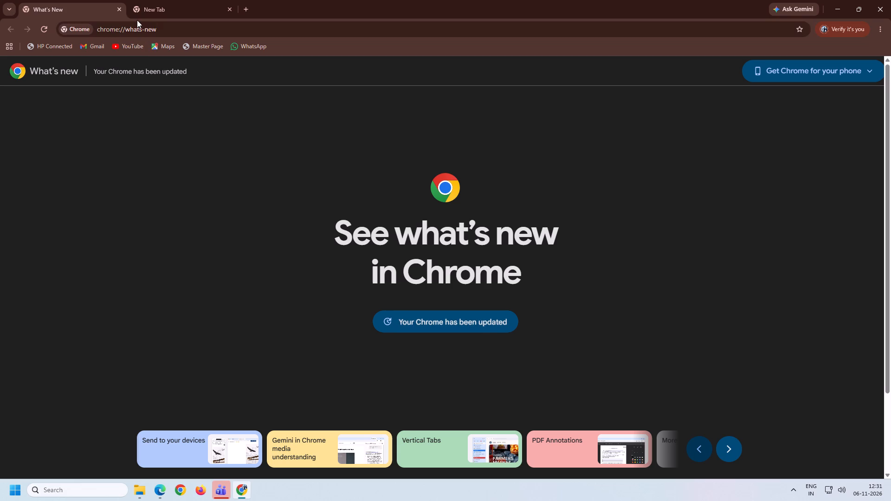
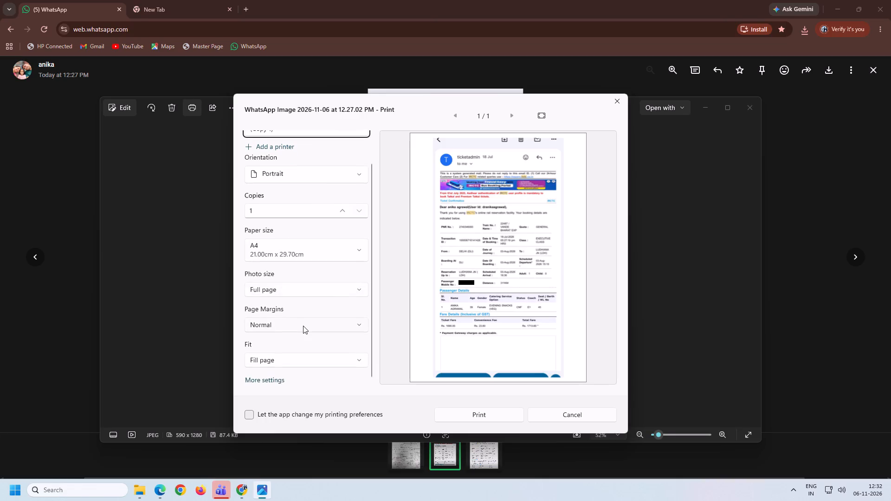
Print one full-page A4 portrait copy of the WhatsApp train ticket image on the Canon MF240 Series printer, checking the print settings first.
scroll(303, 326, "down", 4)
scroll(304, 330, "up", 5)
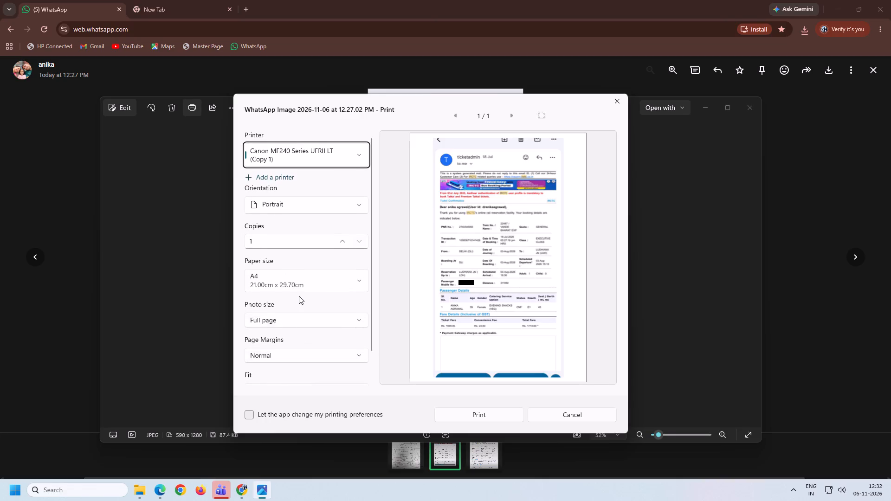
scroll(299, 295, "down", 8)
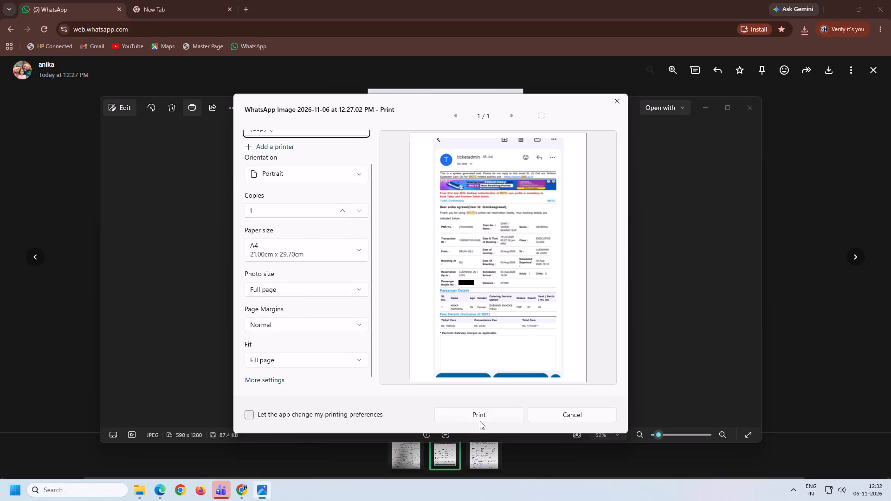
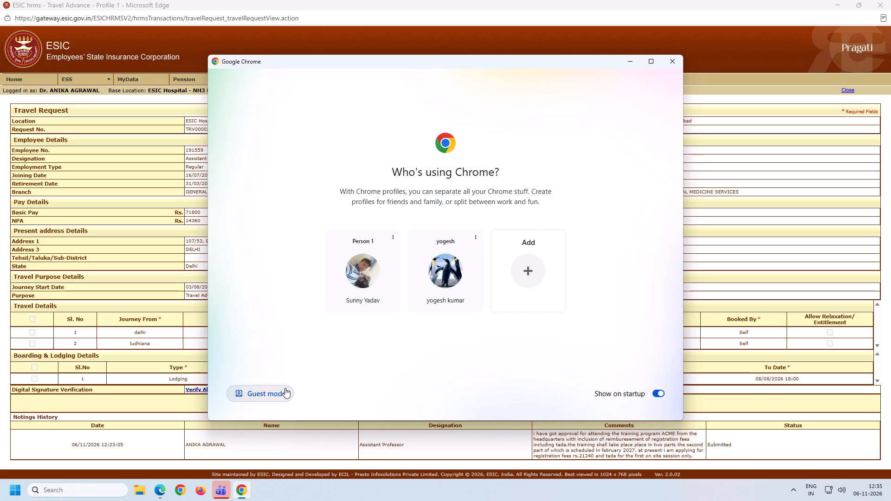
Delete the Person 1 profile and its browsing data from the Chrome profile chooser.
left_click(396, 239)
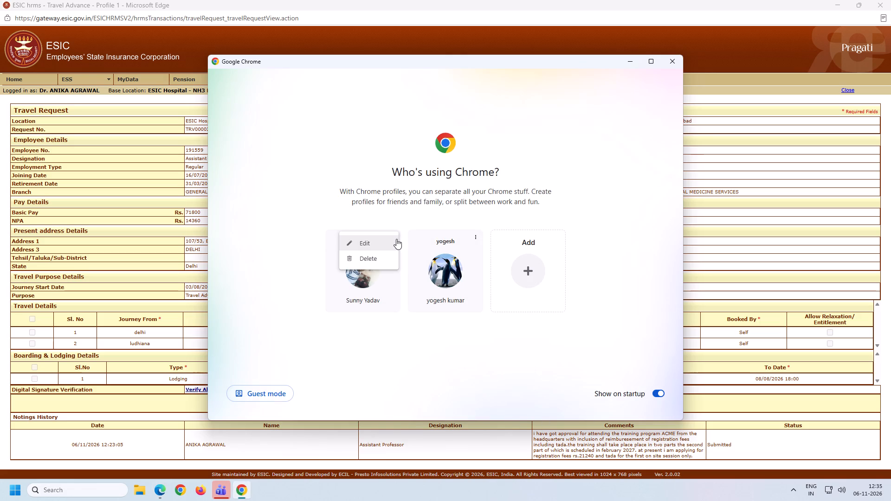
left_click(387, 263)
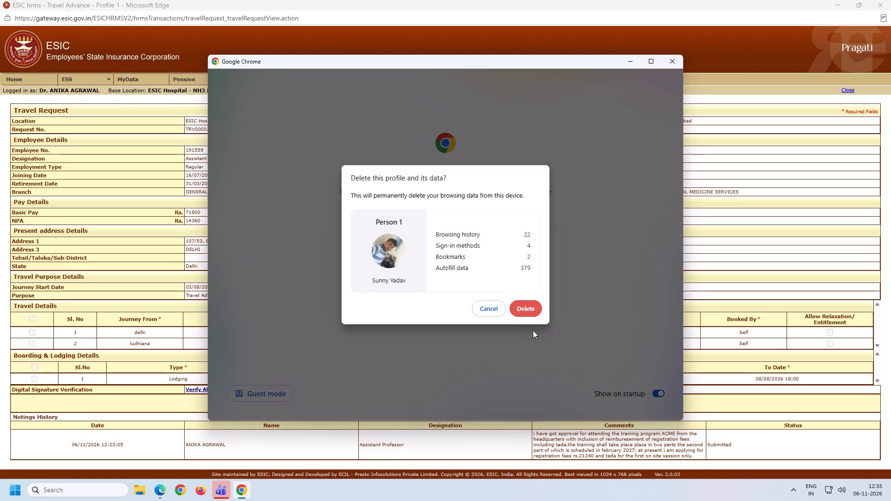
left_click(530, 309)
Open the customization settings of the remaining Chrome profile, and close the window.
left_click(432, 235)
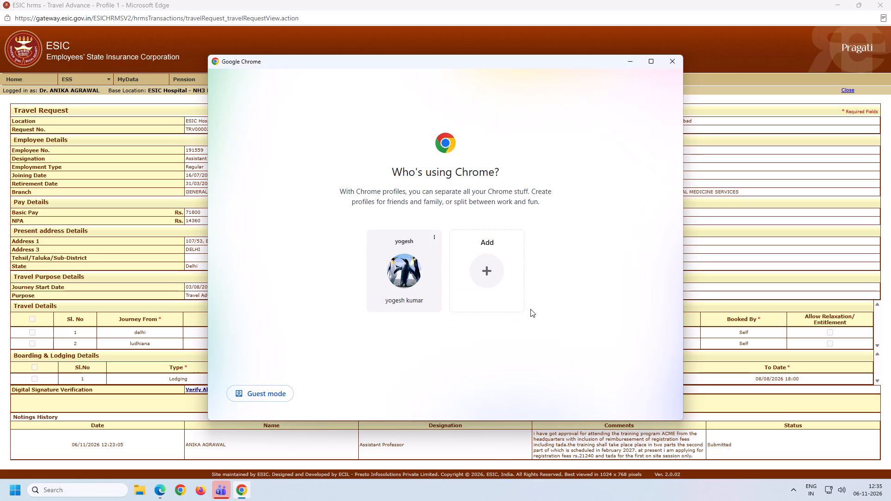
left_click(434, 238)
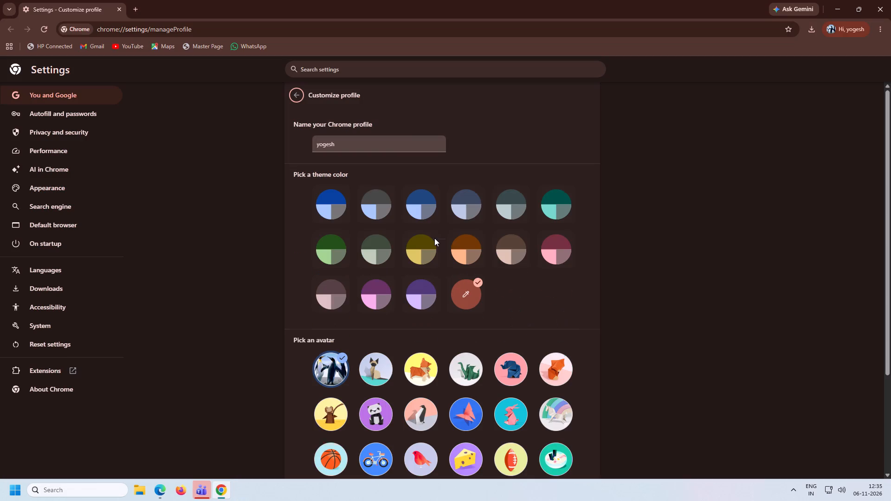
left_click(890, 0)
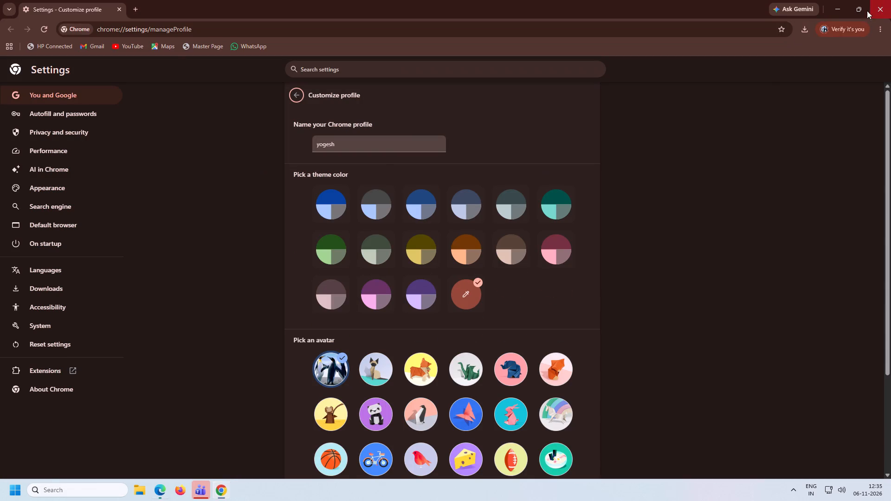